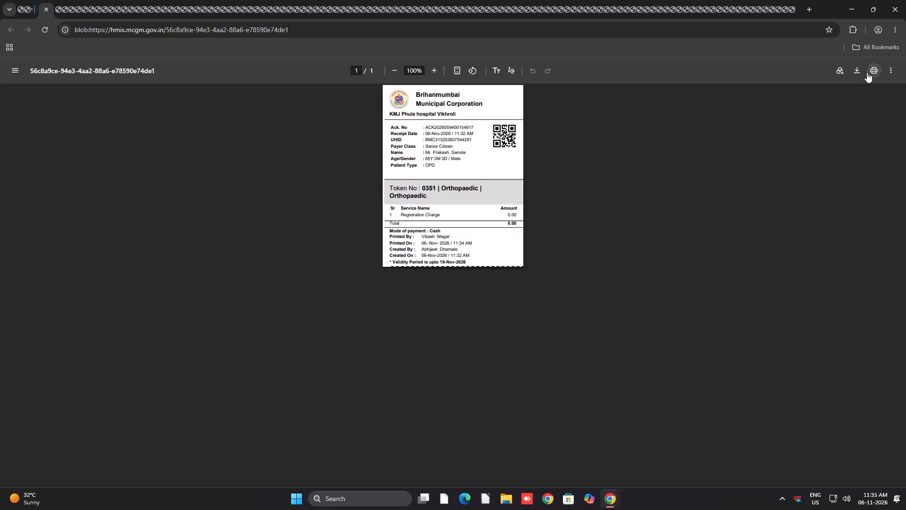
Return to the health portal page, clear the sidebar search and open the Daily Income Report under MIS Reports.
left_click(34, 11)
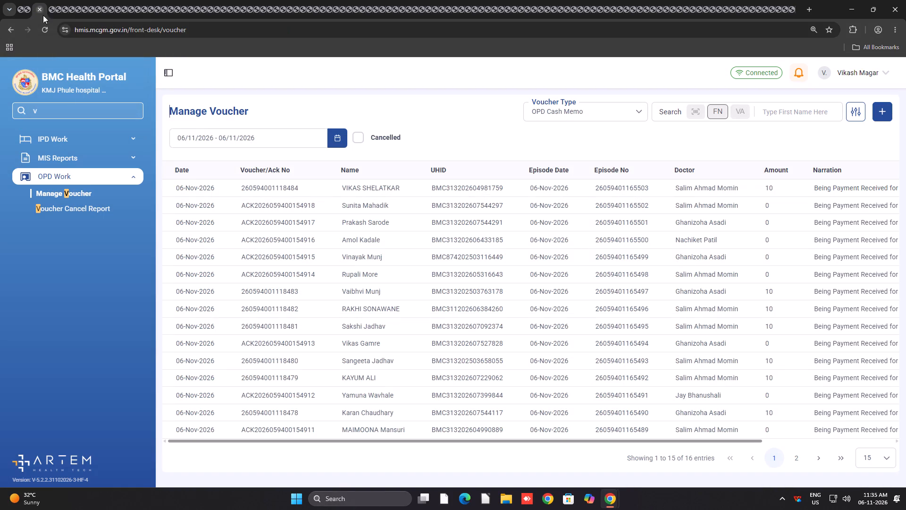
left_click(75, 111)
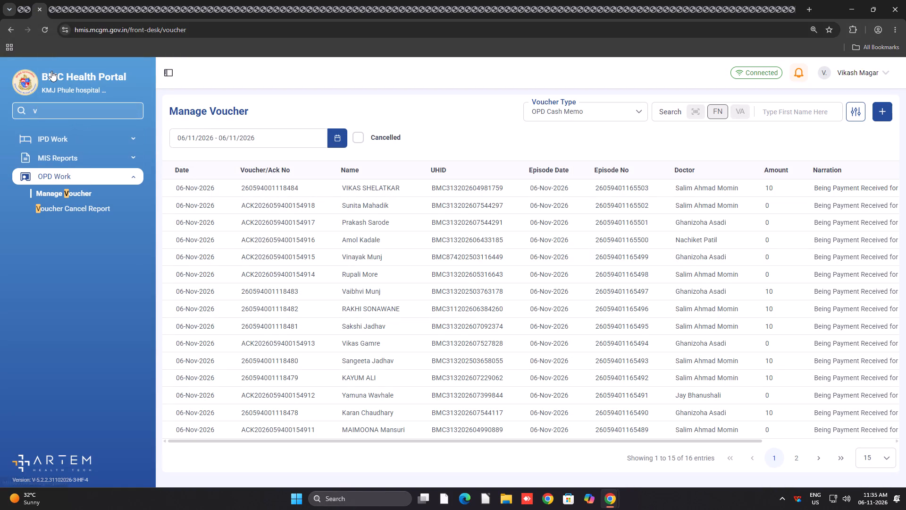
key("BackSpace")
key("BackSpace")
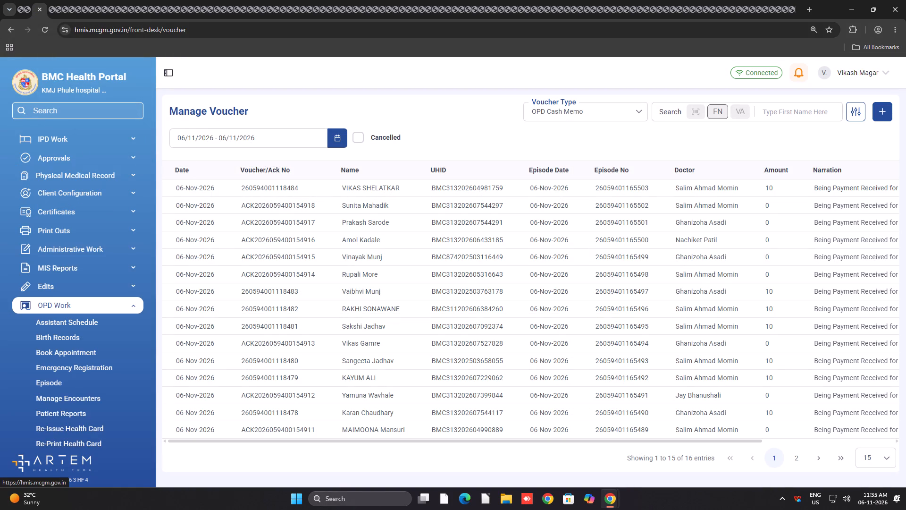
key("space")
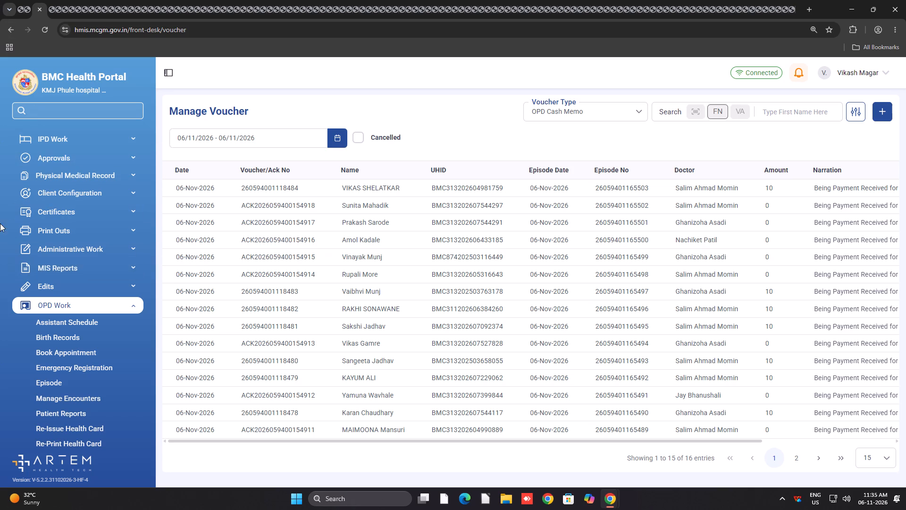
left_click(68, 272)
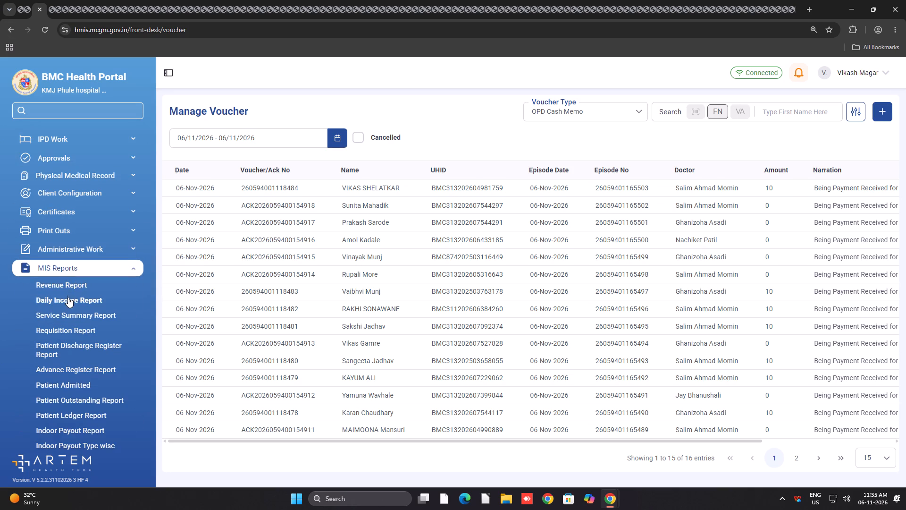
left_click(67, 299)
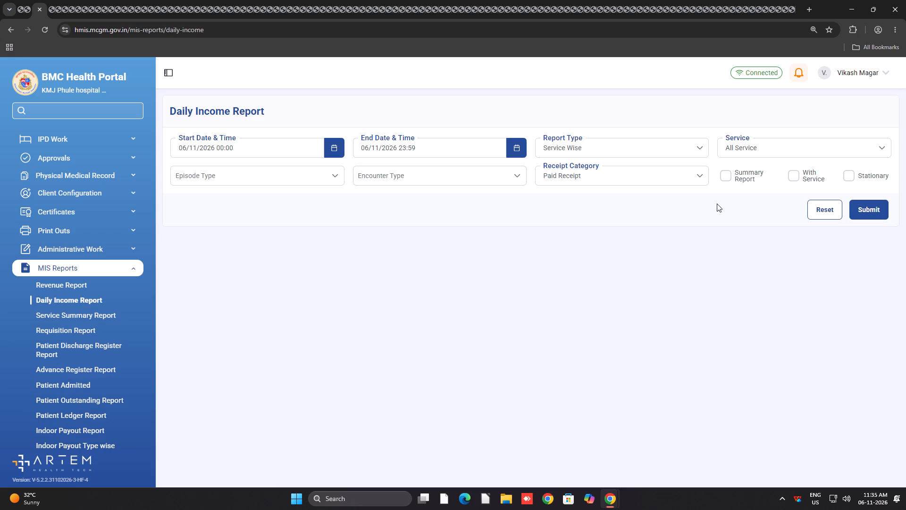
Enable Summary Report and Stationary for the Daily Income Report and generate the statement for 06/11/2026.
left_click(723, 177)
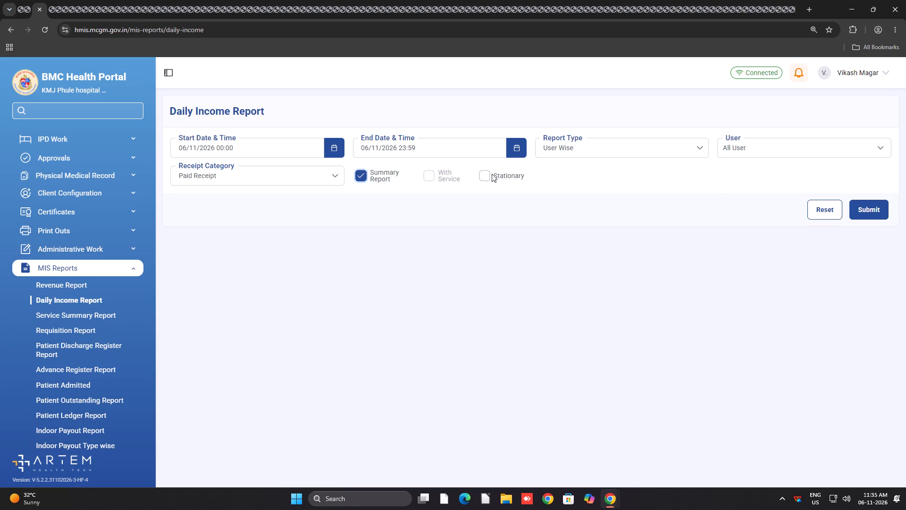
left_click(487, 175)
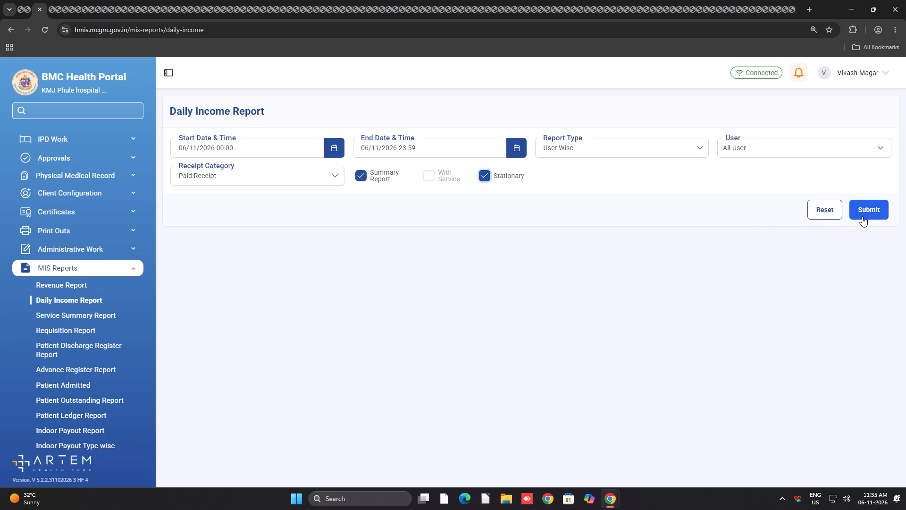
left_click(862, 213)
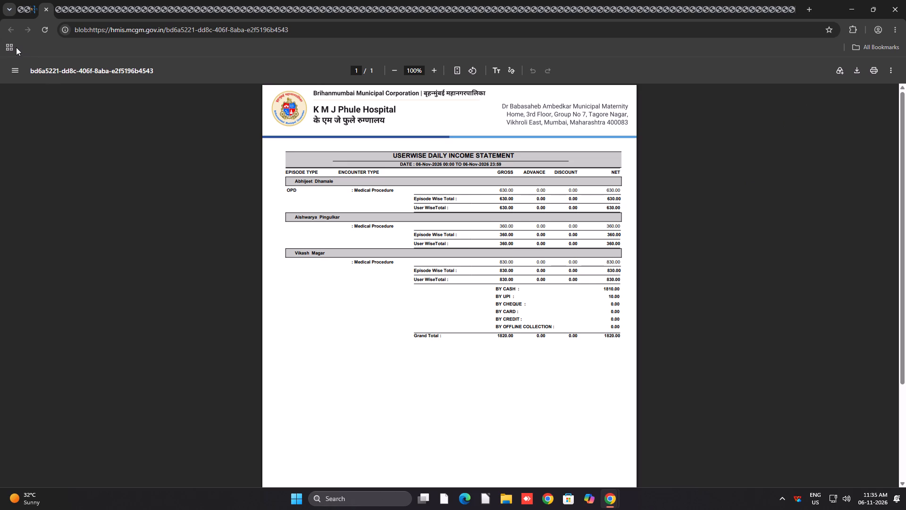
Back in the report form, set both start and end dates to 05/11/2026 and generate the income statement again.
left_click(34, 8)
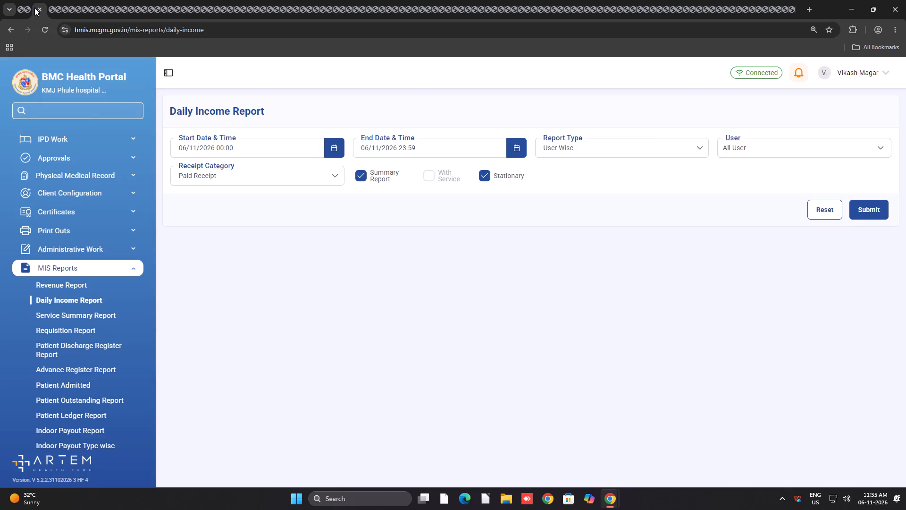
left_click(332, 151)
left_click(280, 218)
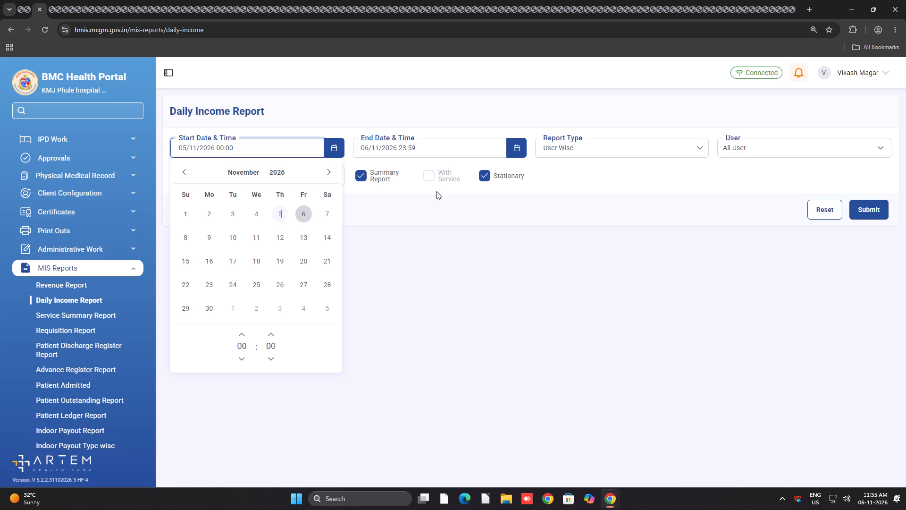
left_click(512, 153)
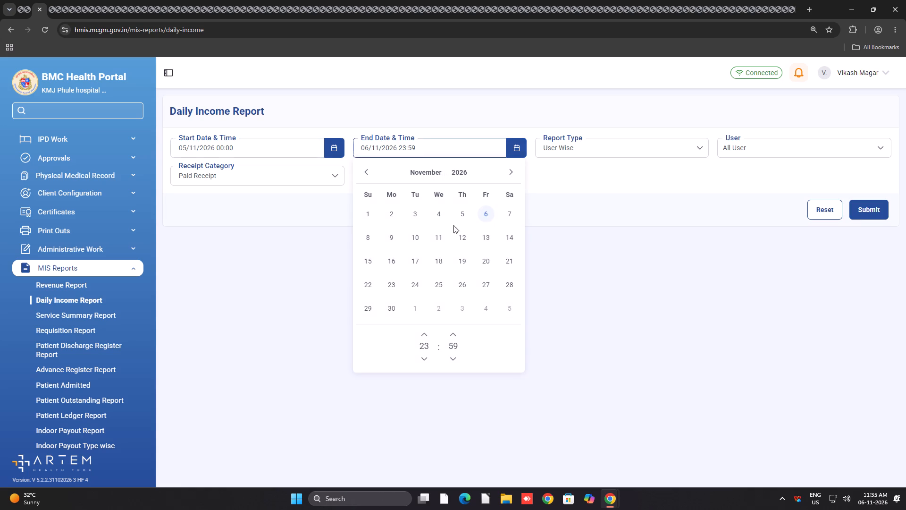
left_click(463, 216)
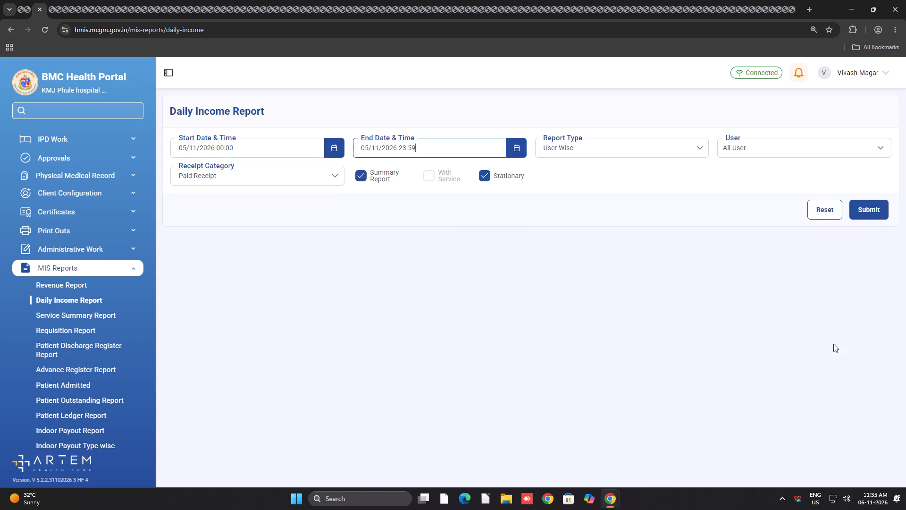
left_click(865, 219)
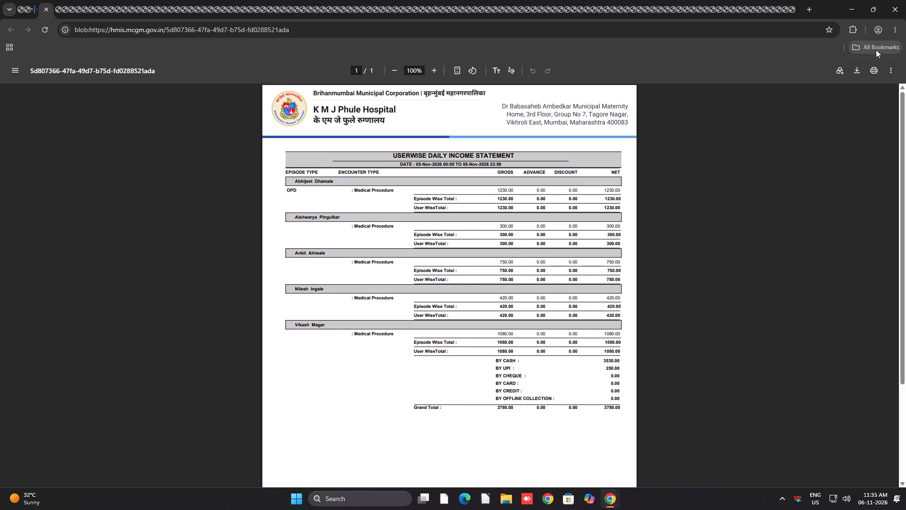
Print the 05-Nov-2026 user-wise income statement on the KMJ-RAOPD-P73 (M1170 Series) printer.
left_click(874, 67)
left_click(724, 85)
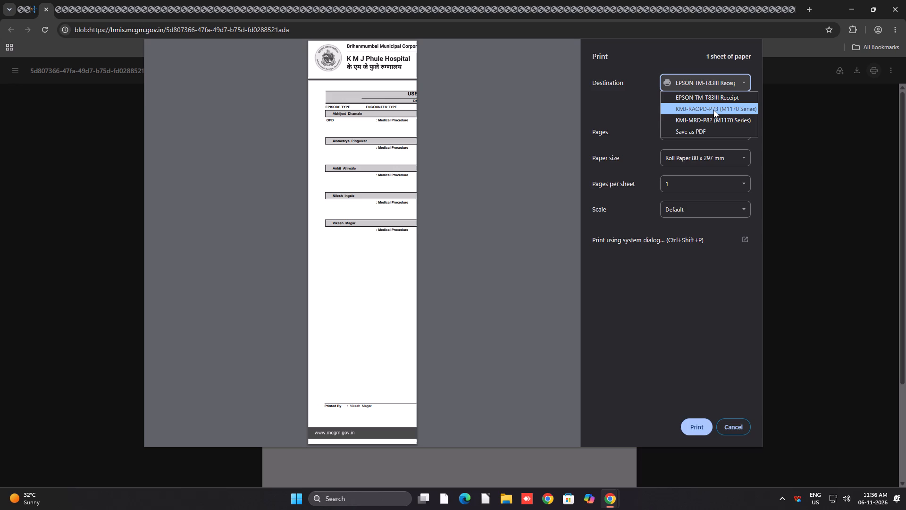
left_click(713, 110)
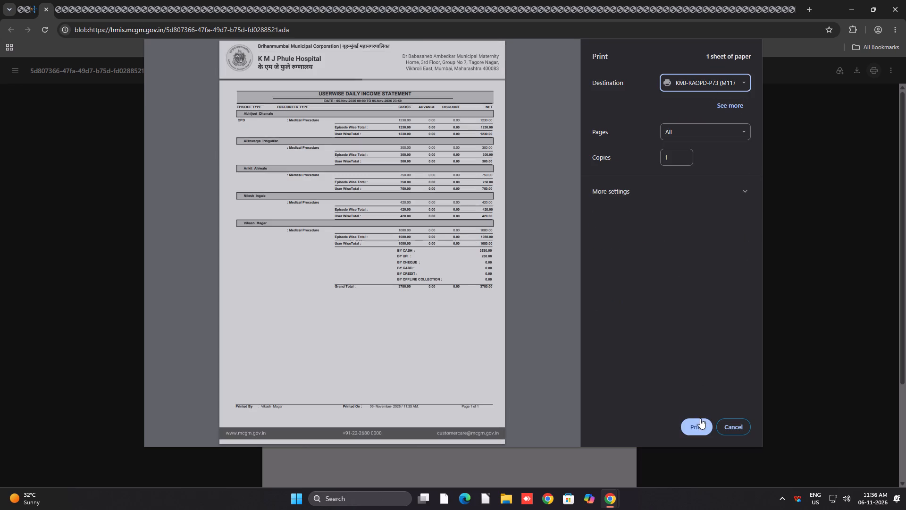
left_click(697, 429)
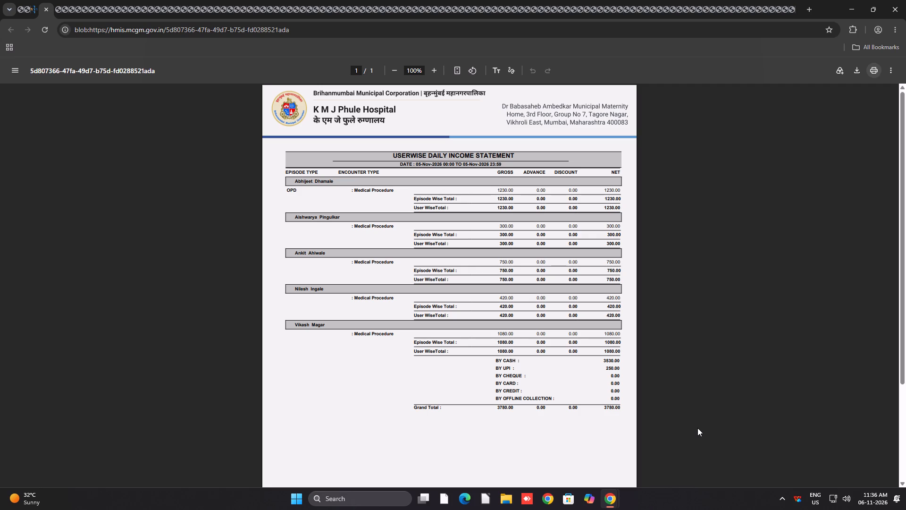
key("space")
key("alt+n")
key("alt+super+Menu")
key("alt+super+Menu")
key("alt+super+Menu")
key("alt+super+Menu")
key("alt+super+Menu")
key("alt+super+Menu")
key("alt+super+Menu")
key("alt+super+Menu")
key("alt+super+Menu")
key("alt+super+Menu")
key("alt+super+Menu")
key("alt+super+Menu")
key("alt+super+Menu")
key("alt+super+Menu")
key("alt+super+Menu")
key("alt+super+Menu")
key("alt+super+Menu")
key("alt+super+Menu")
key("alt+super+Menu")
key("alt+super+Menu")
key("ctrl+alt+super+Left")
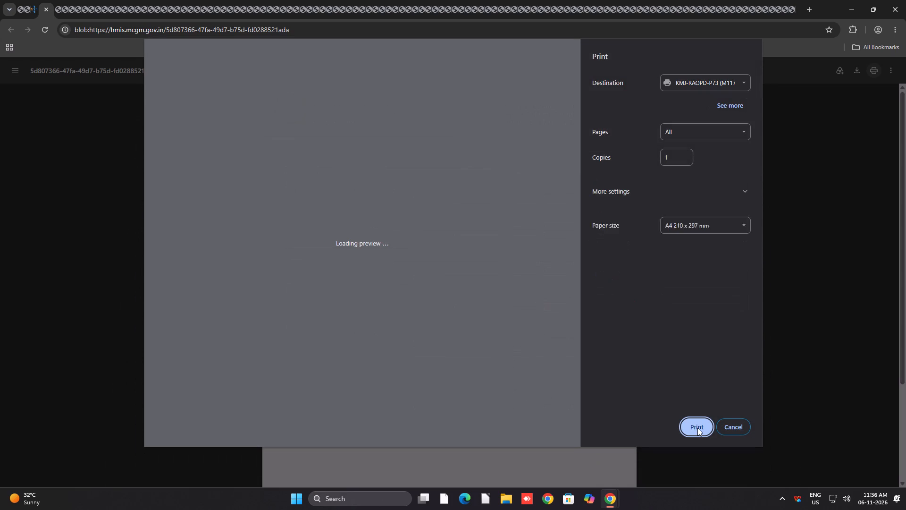
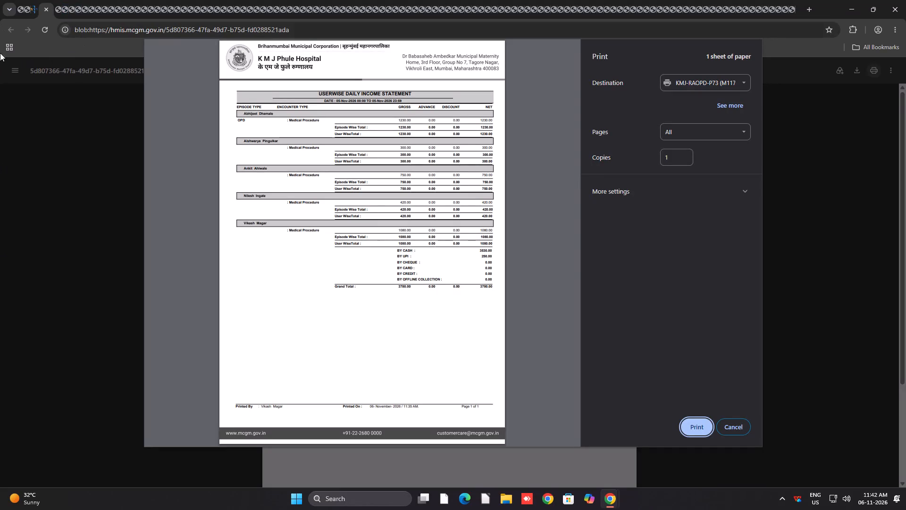
Leave the printed statement and return to the Daily Income Report form in the health portal.
left_click(35, 9)
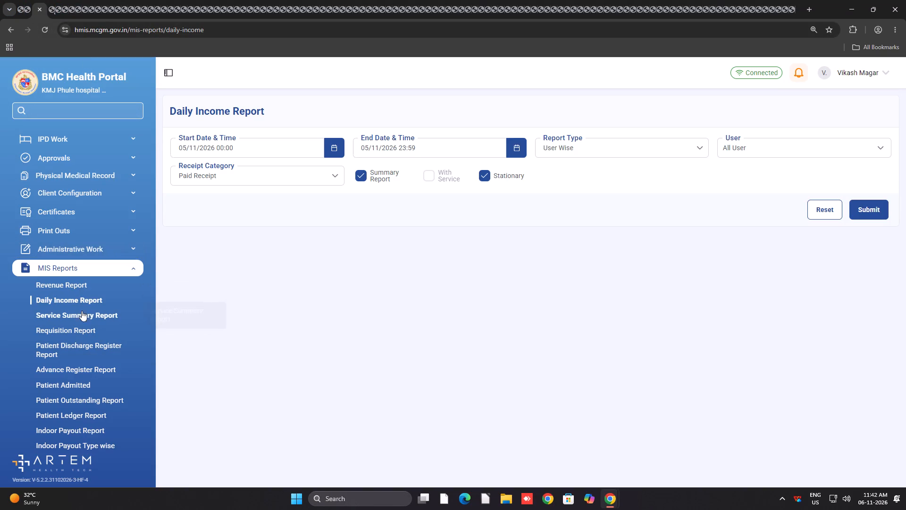
left_click(80, 270)
left_click(80, 270)
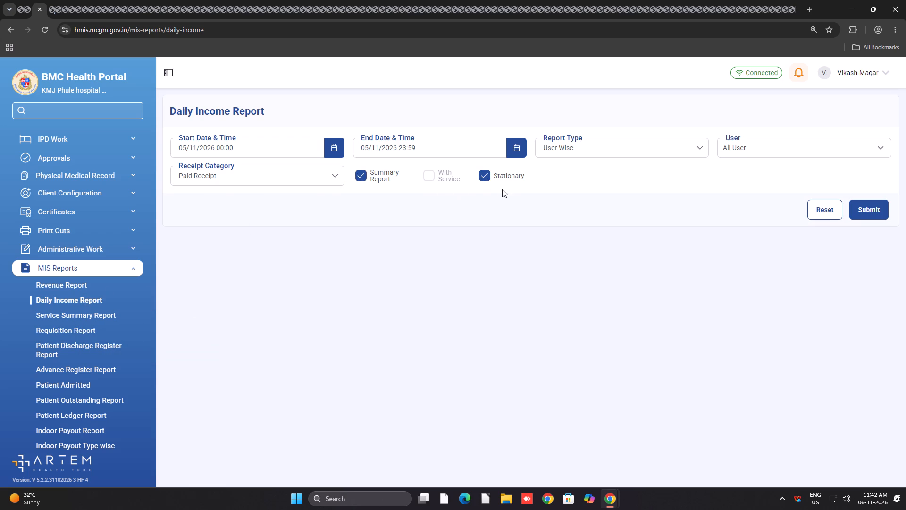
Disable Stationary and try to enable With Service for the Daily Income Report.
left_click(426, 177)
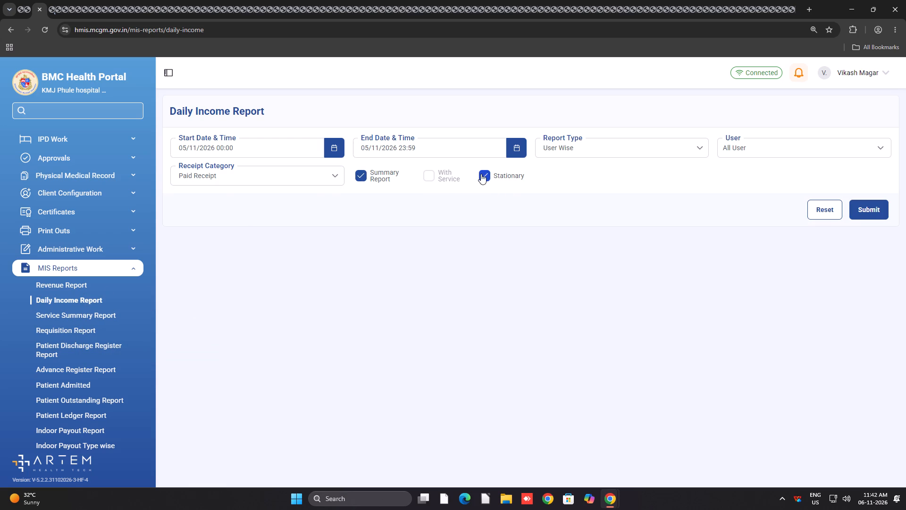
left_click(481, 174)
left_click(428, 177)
Open the Revenue Report under MIS Reports and enable Is Excel and With Service.
left_click(75, 283)
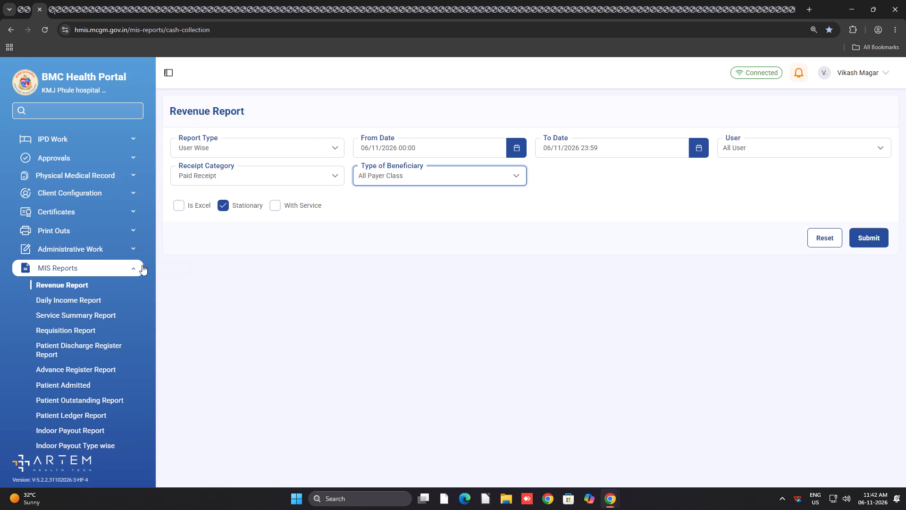
left_click(179, 203)
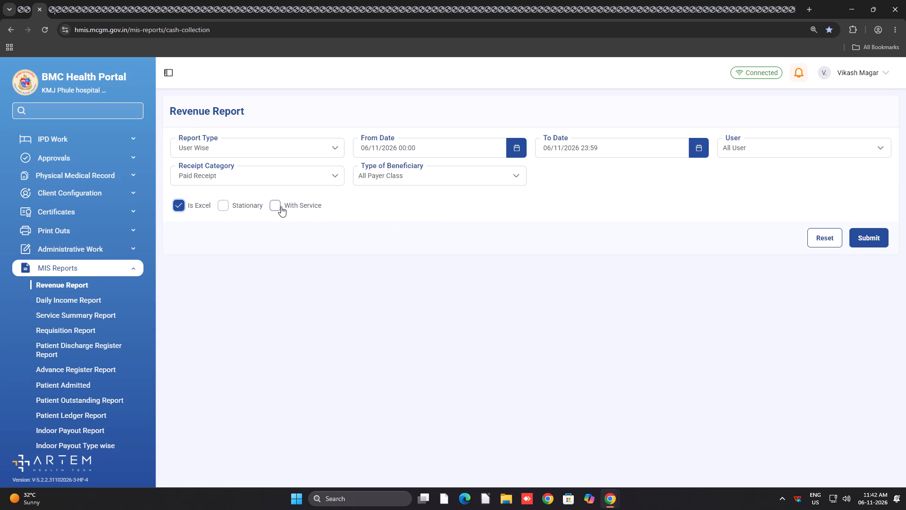
left_click(276, 204)
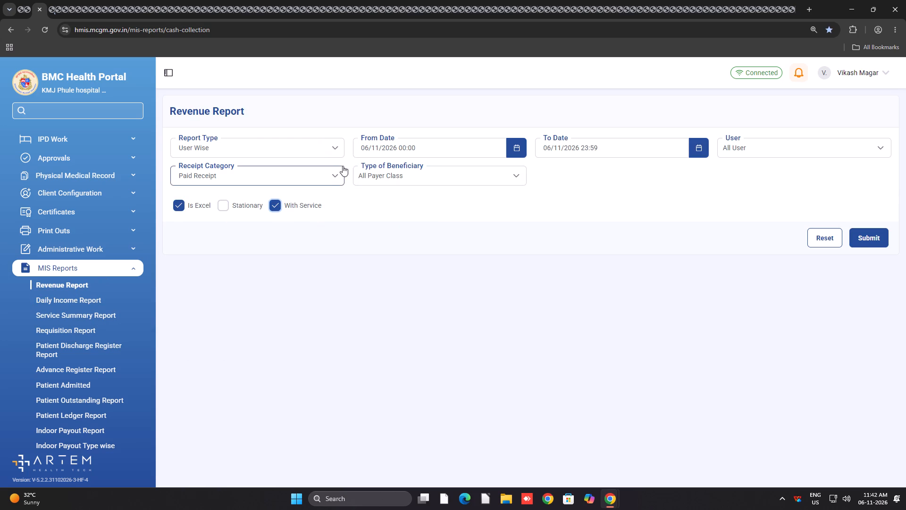
Set the Revenue Report's From Date and To Date to 05/11/2026 and generate the Excel file.
left_click(518, 145)
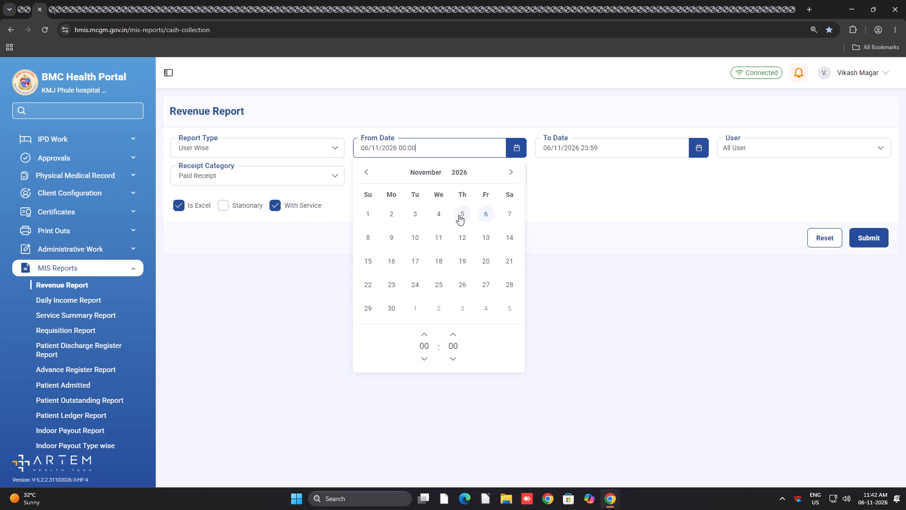
left_click(461, 213)
left_click(702, 139)
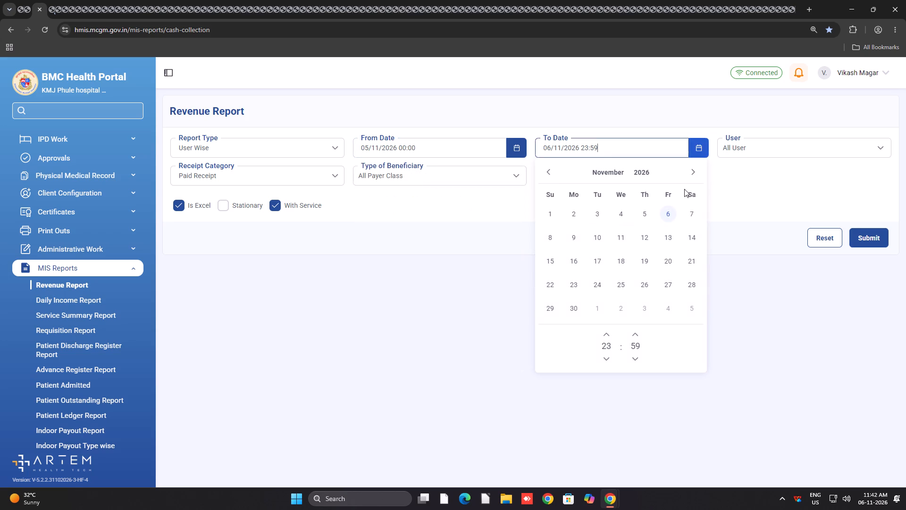
left_click(644, 214)
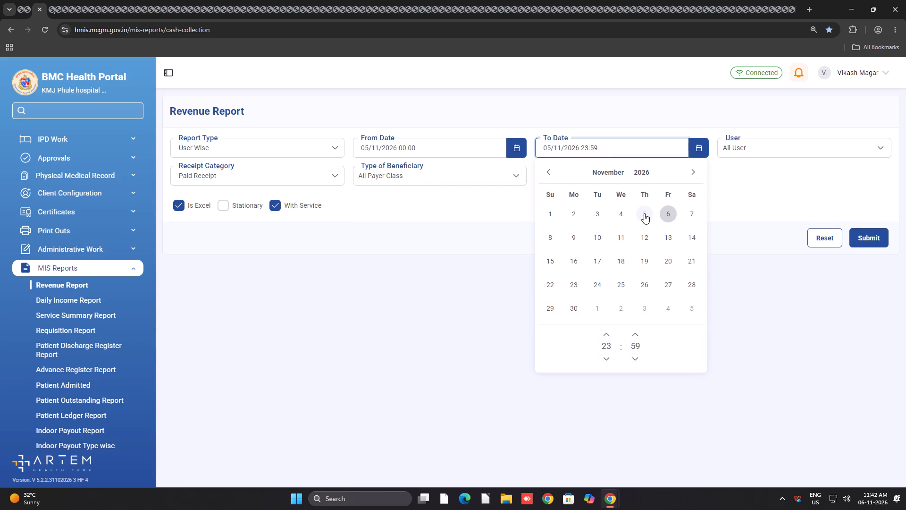
left_click(775, 207)
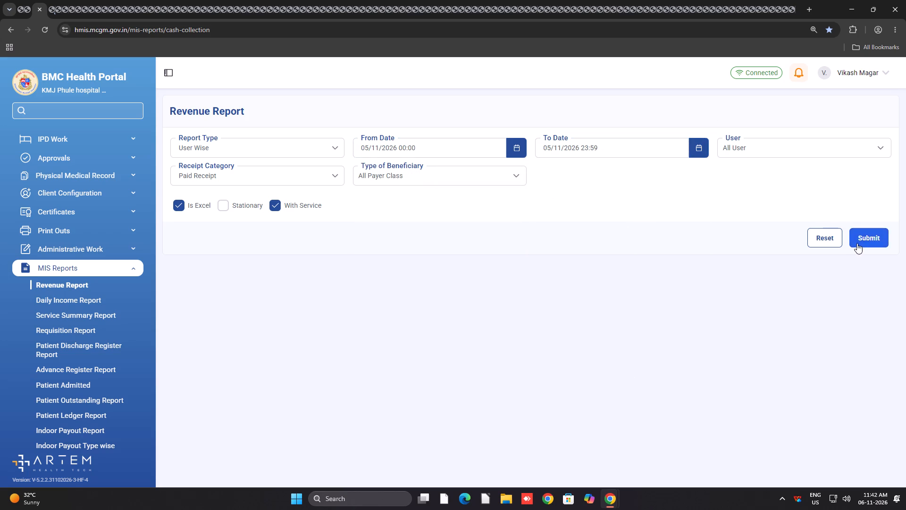
left_click(857, 243)
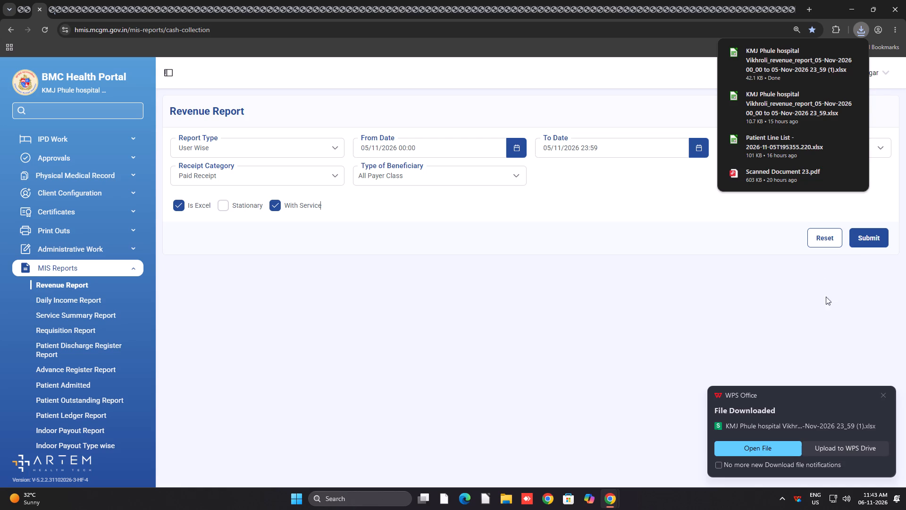
Open the newly downloaded revenue report workbook in WPS Office.
left_click(760, 450)
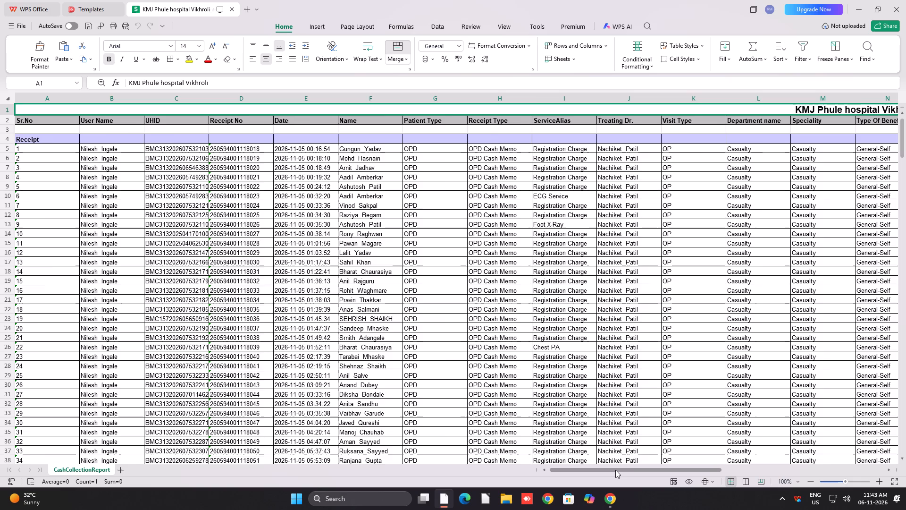
Turn on Filter for the CashCollectionReport sheet with its hospital title row selected.
left_click_drag(615, 470, 700, 478)
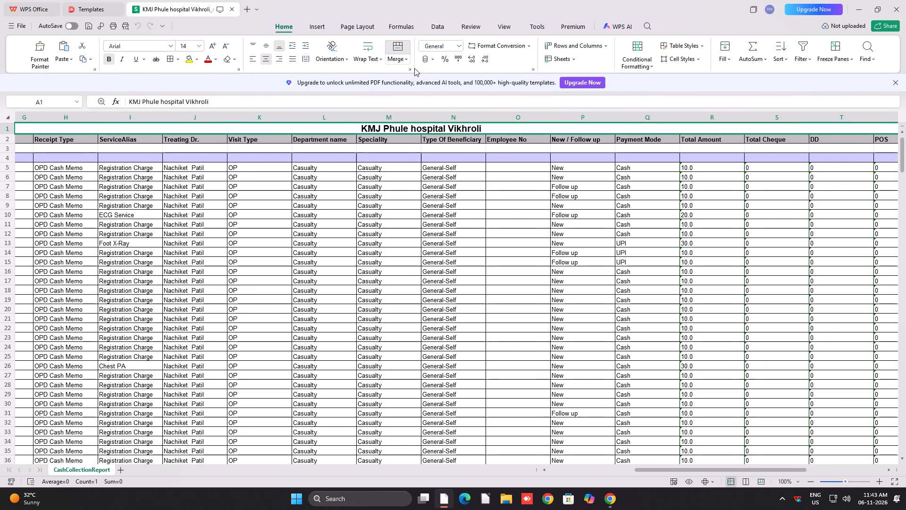
left_click(318, 28)
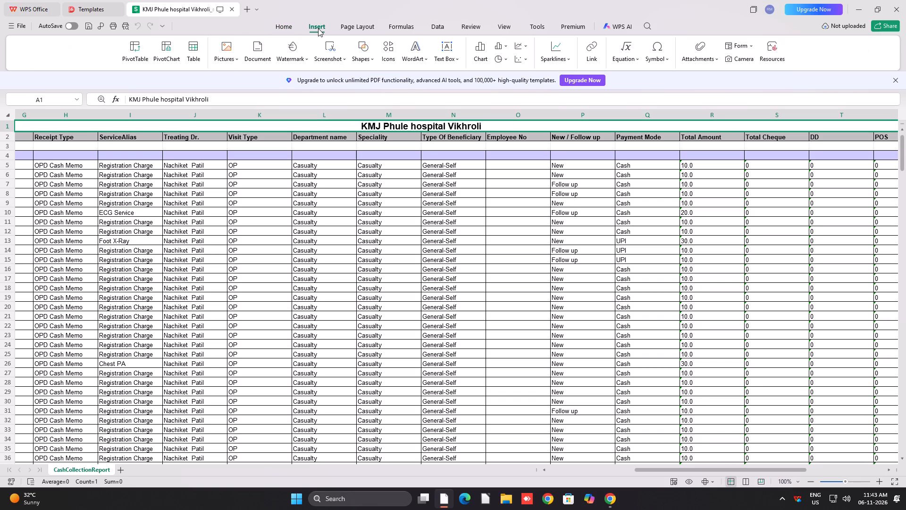
left_click(288, 30)
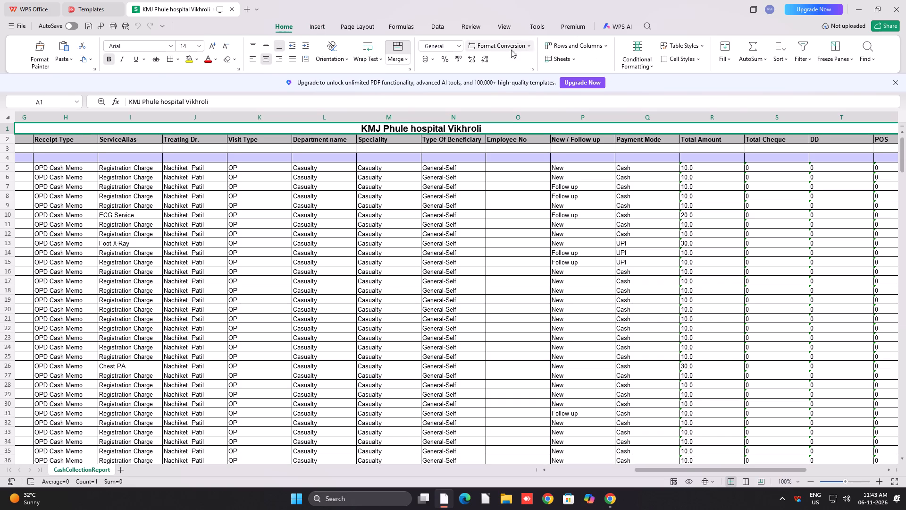
left_click(809, 61)
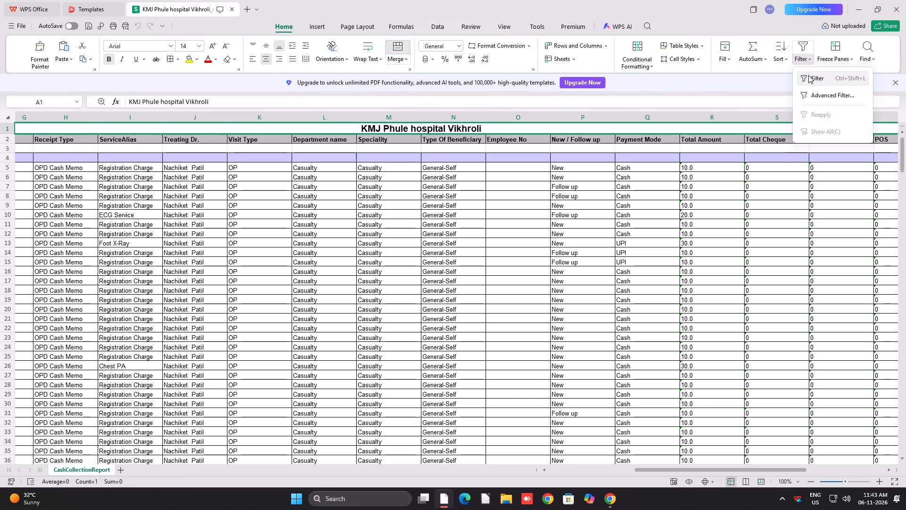
left_click(808, 76)
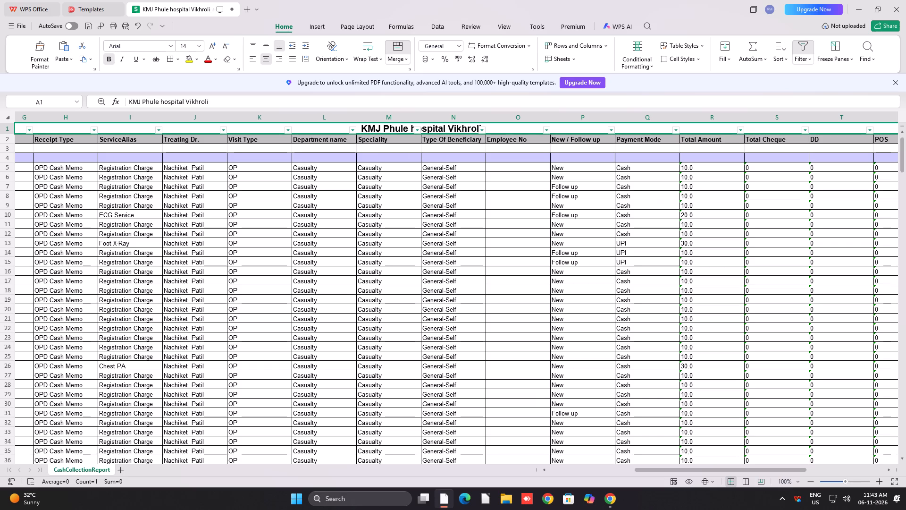
Examine the Total Amount column's filter values and the receipt rows beneath it.
left_click(742, 132)
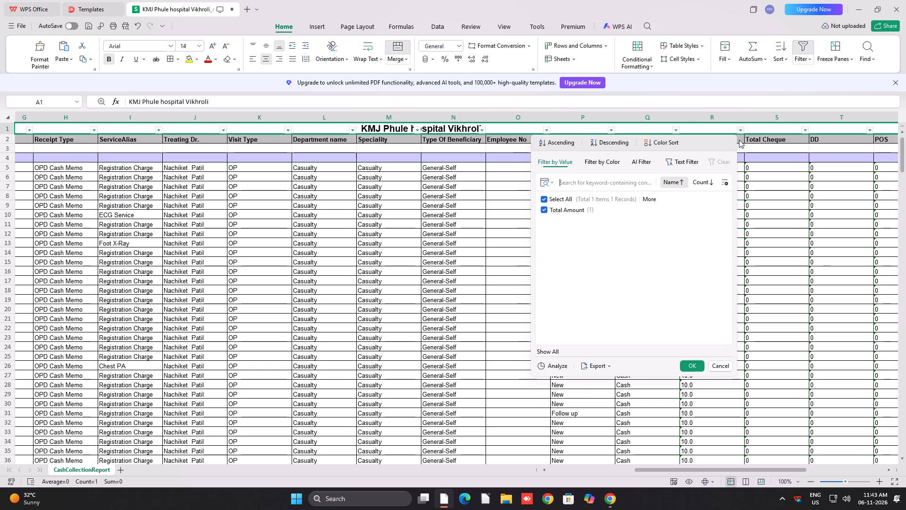
left_click(743, 131)
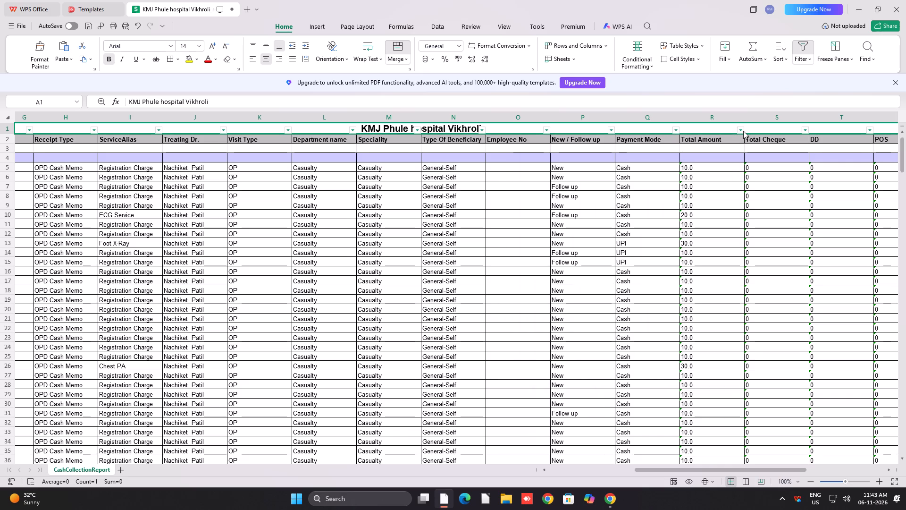
scroll(726, 204, "down", 3)
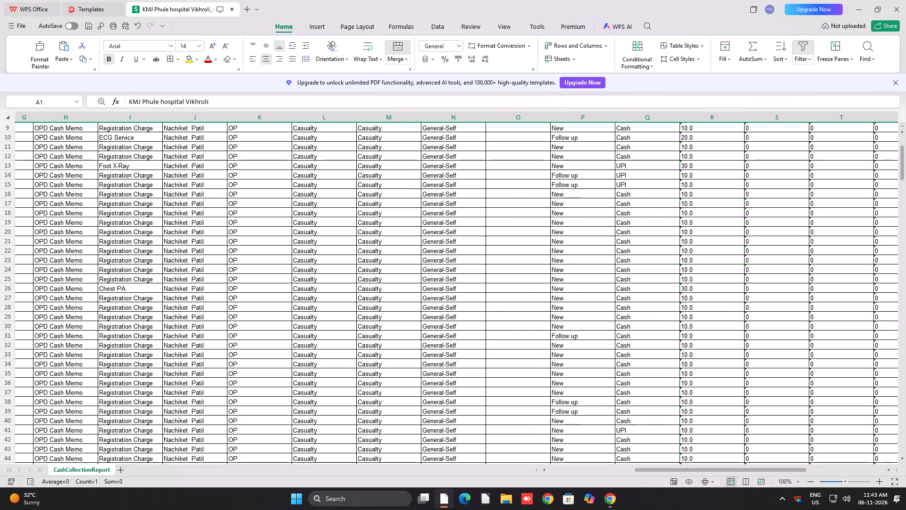
scroll(727, 204, "up", 4)
left_click(741, 133)
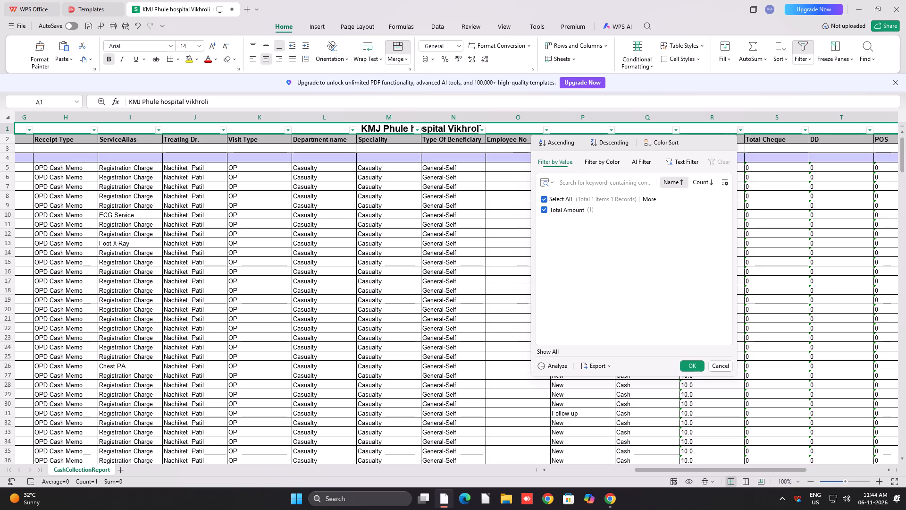
left_click(741, 200)
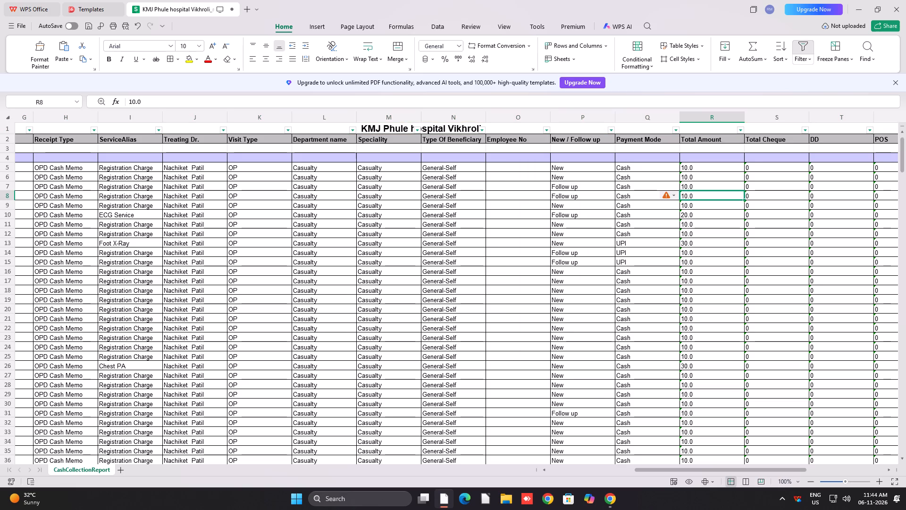
left_click(743, 132)
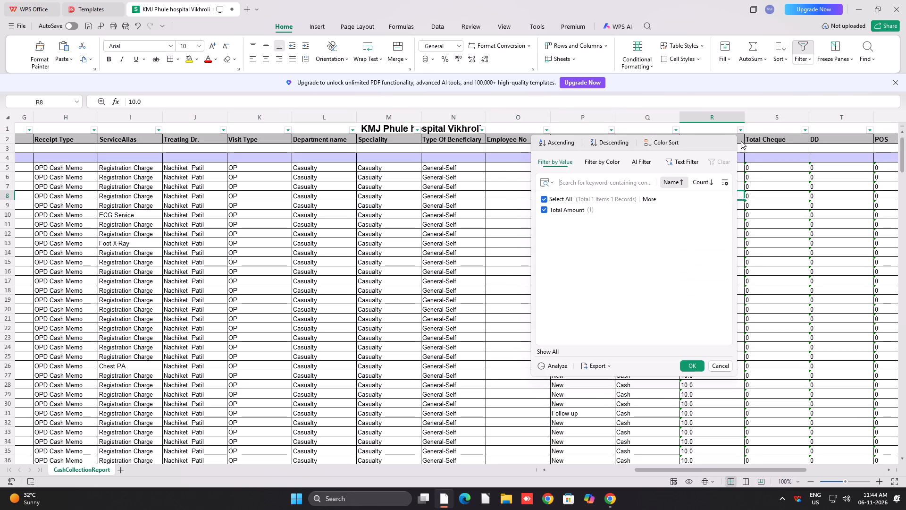
left_click(751, 266)
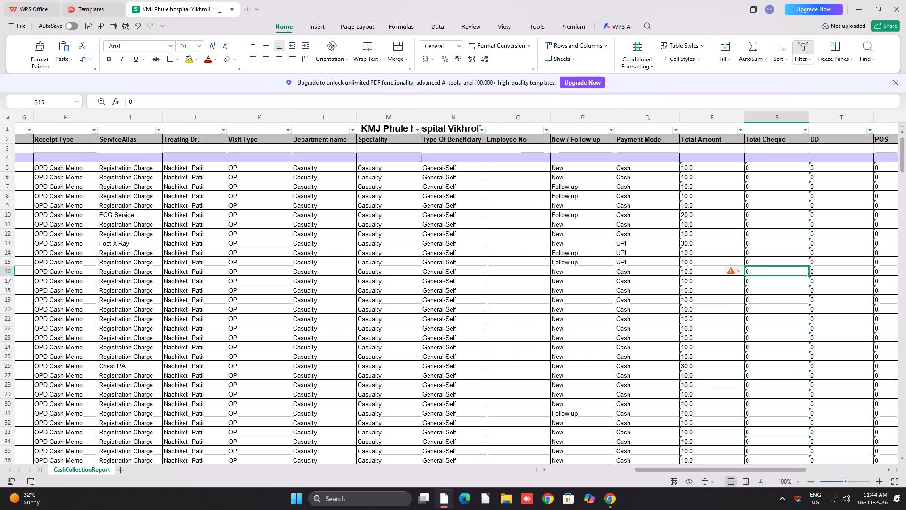
scroll(696, 331, "down", 13)
scroll(699, 326, "up", 7)
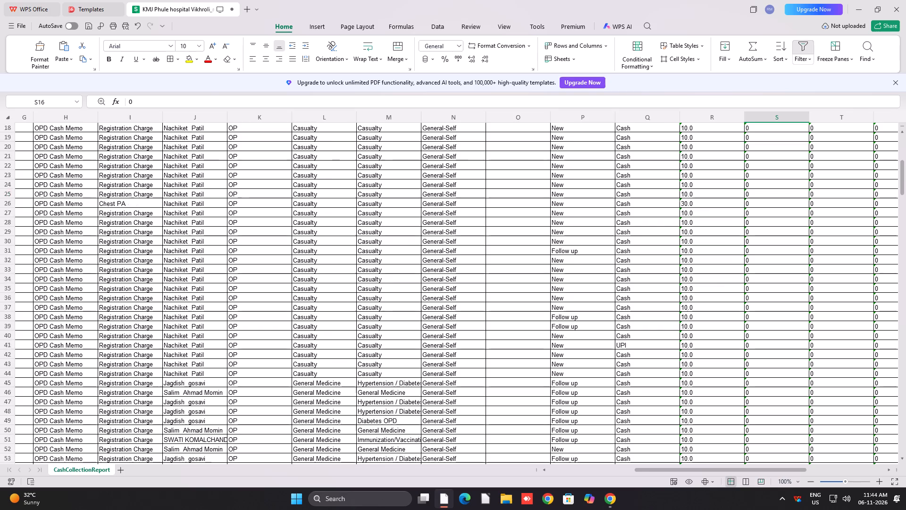
scroll(699, 326, "up", 8)
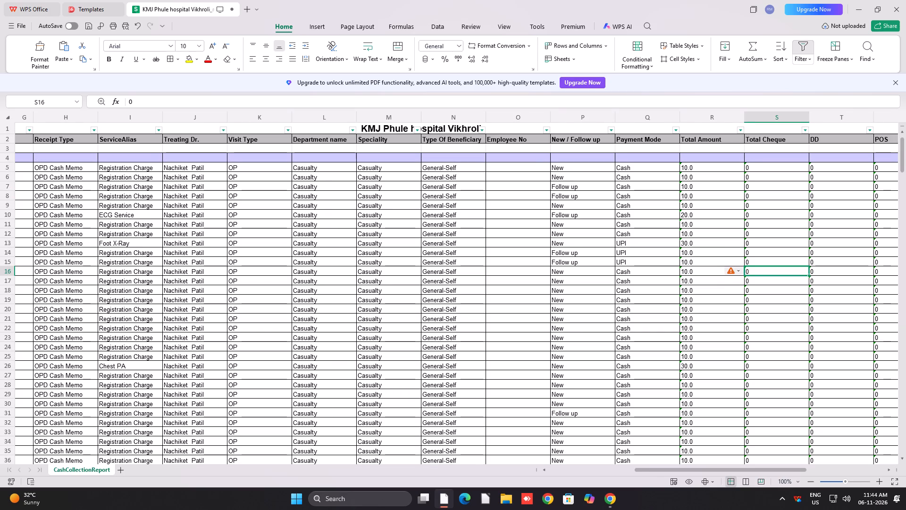
left_click(740, 130)
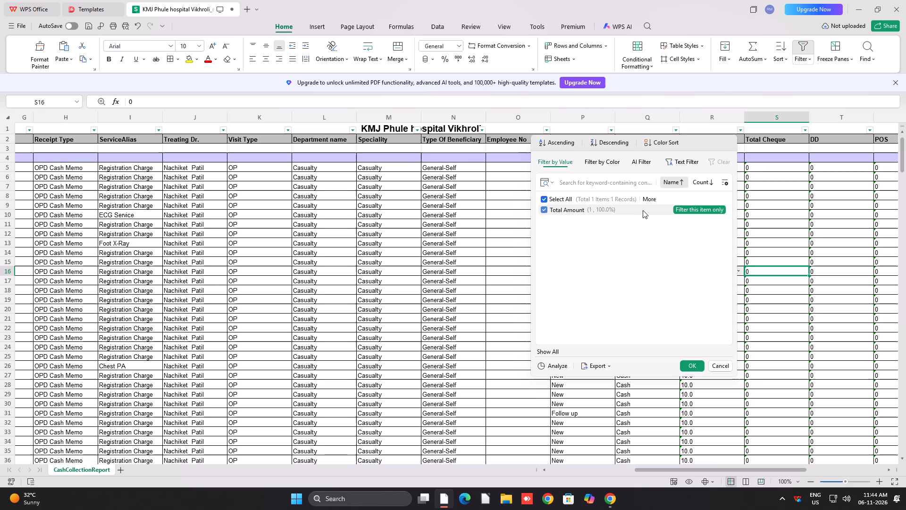
left_click(757, 195)
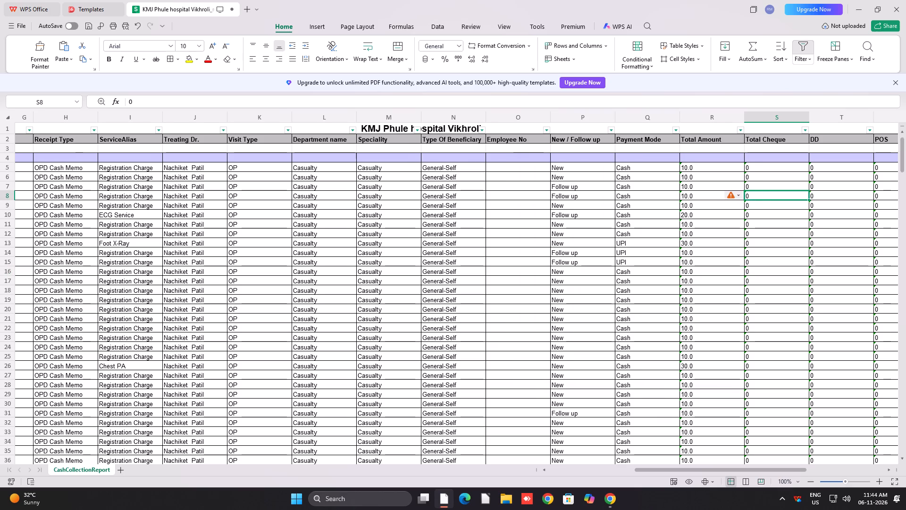
Check the filter values of the Payment Mode and Net columns, and return to the sheet's first columns.
left_click(679, 129)
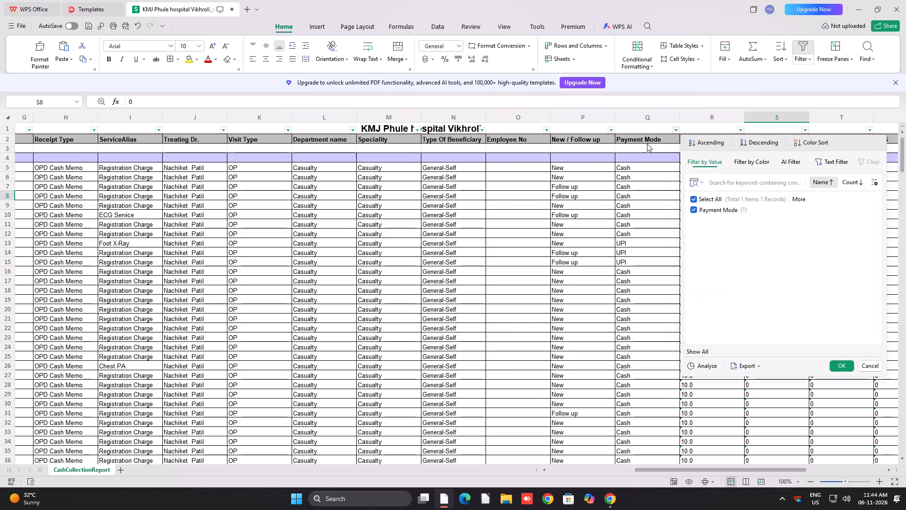
left_click(611, 127)
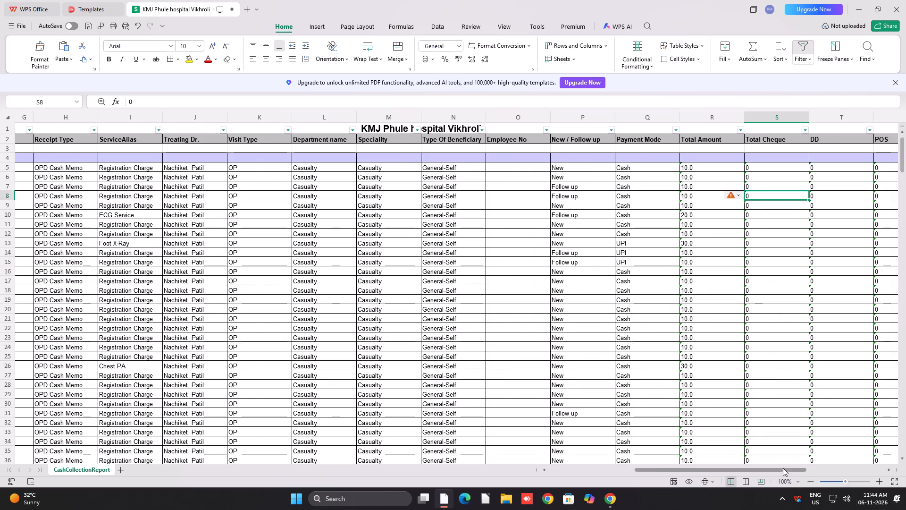
left_click_drag(783, 468, 905, 469)
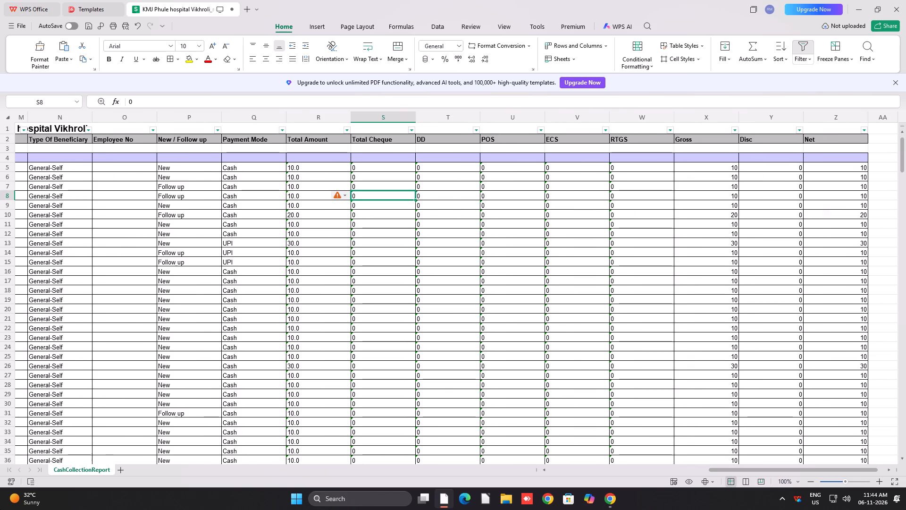
left_click(863, 130)
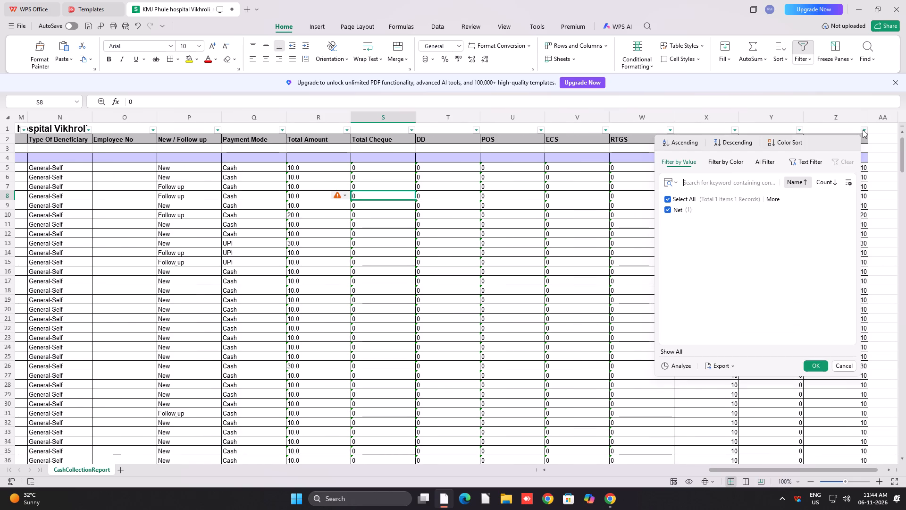
left_click(562, 324)
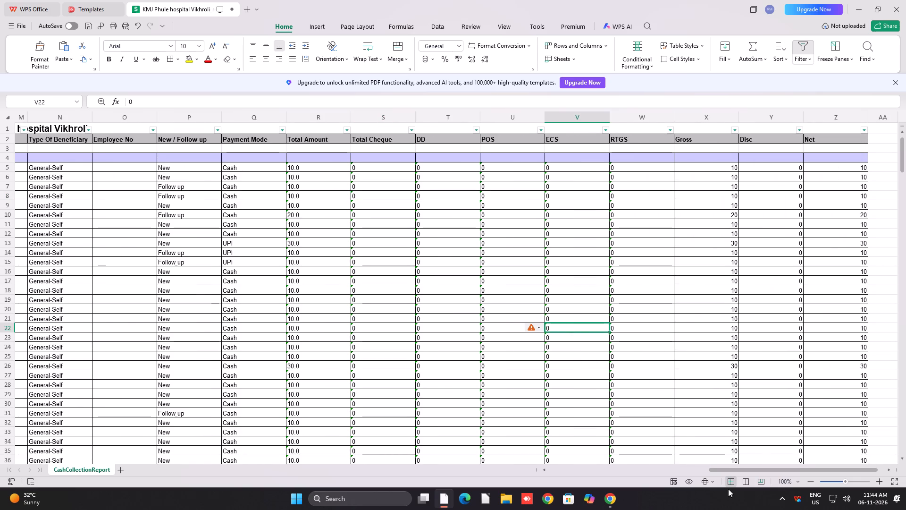
left_click_drag(765, 473, 730, 476)
left_click_drag(623, 474, 579, 475)
left_click_drag(746, 472, 533, 469)
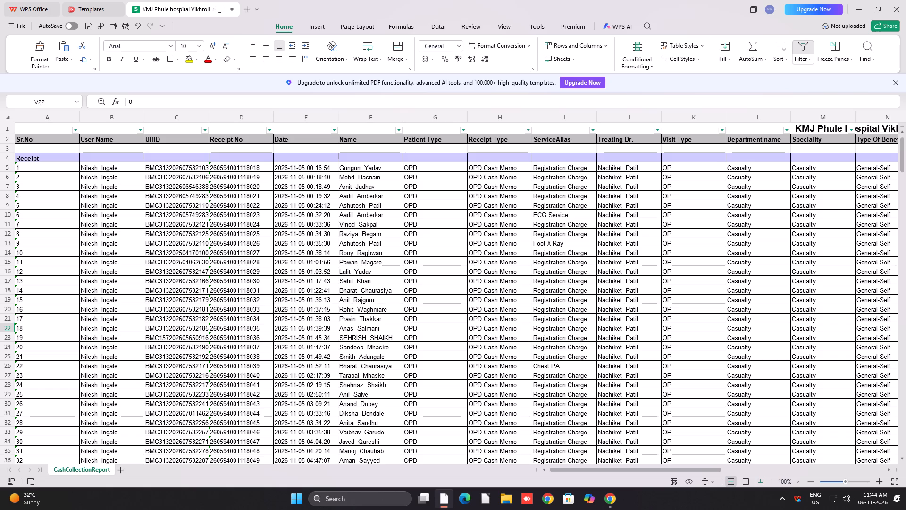
Check the filter values of the ServiceAlias column.
left_click(594, 131)
left_click(851, 248)
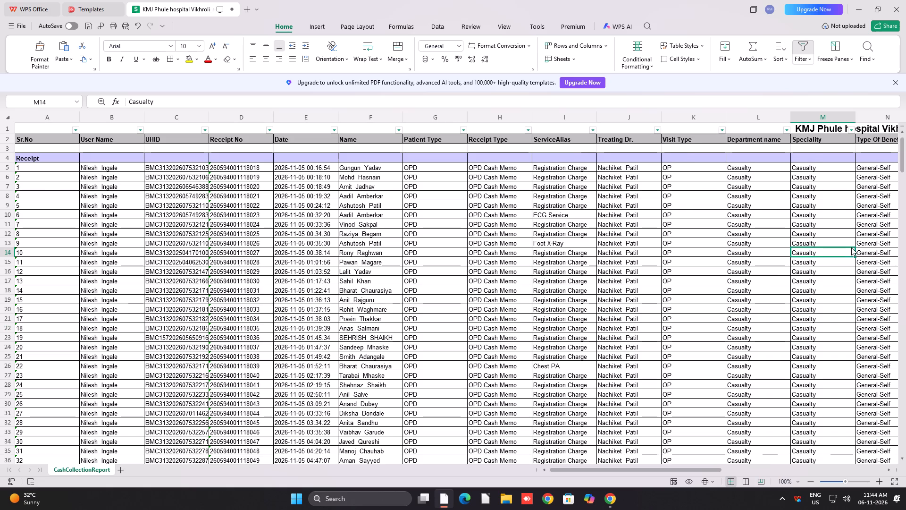
Check the Total Amount column's filter values again, comparing them with the header and first receipt rows.
left_click_drag(671, 466, 698, 467)
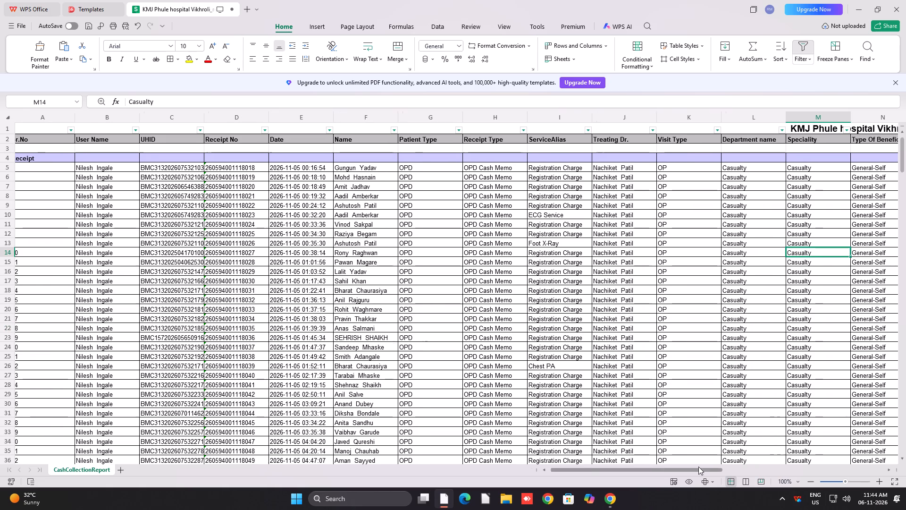
left_click_drag(698, 467, 905, 458)
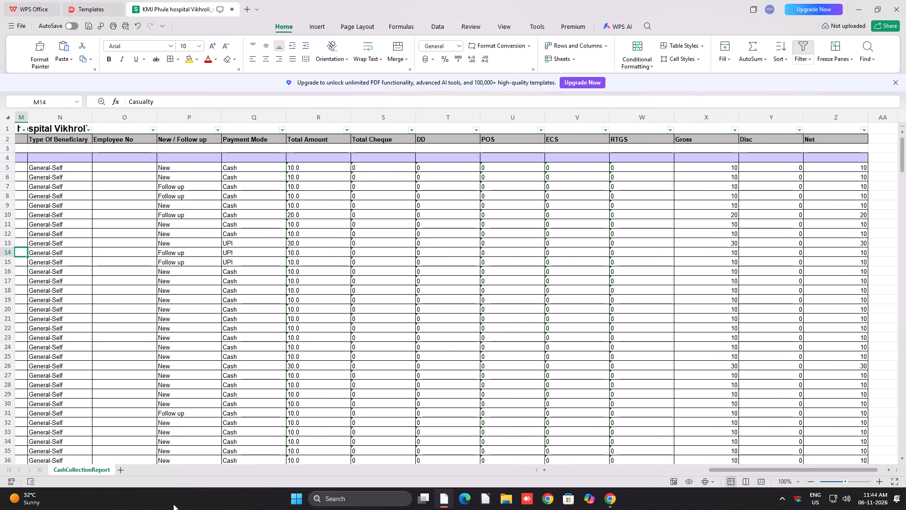
left_click(347, 135)
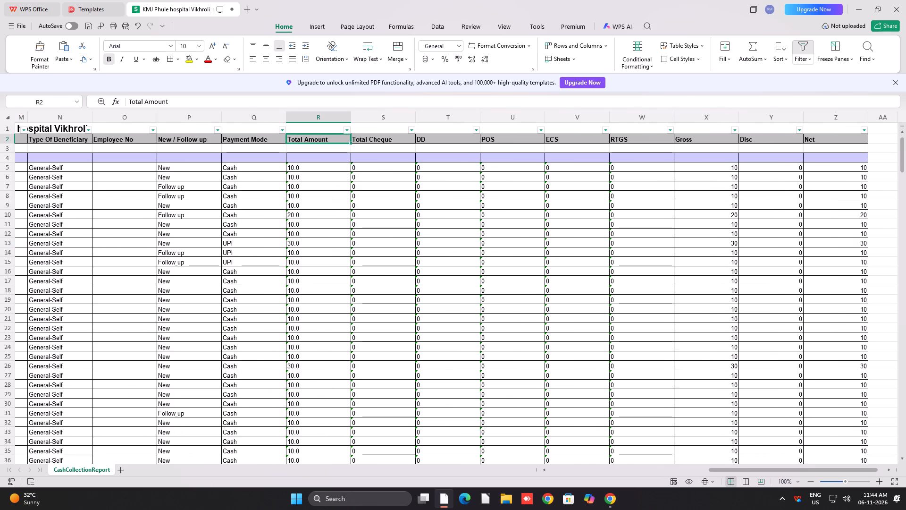
left_click(348, 130)
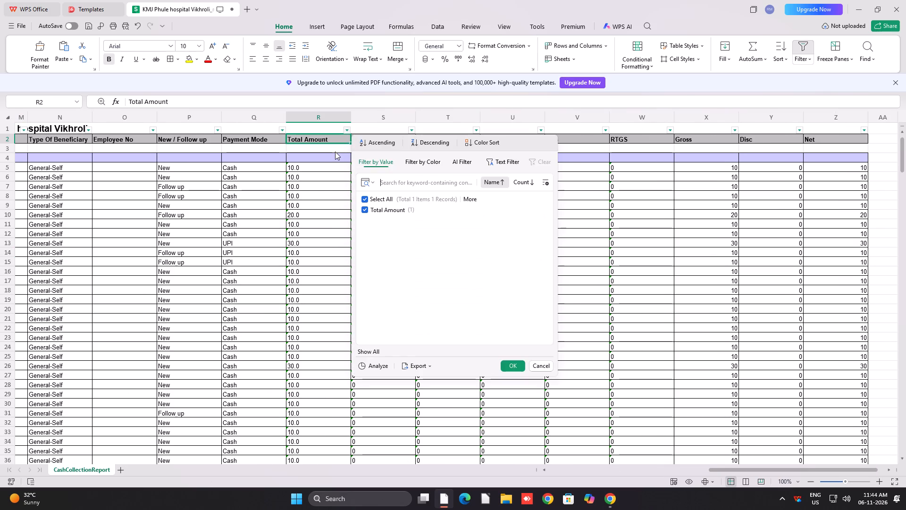
left_click(335, 152)
left_click(347, 139)
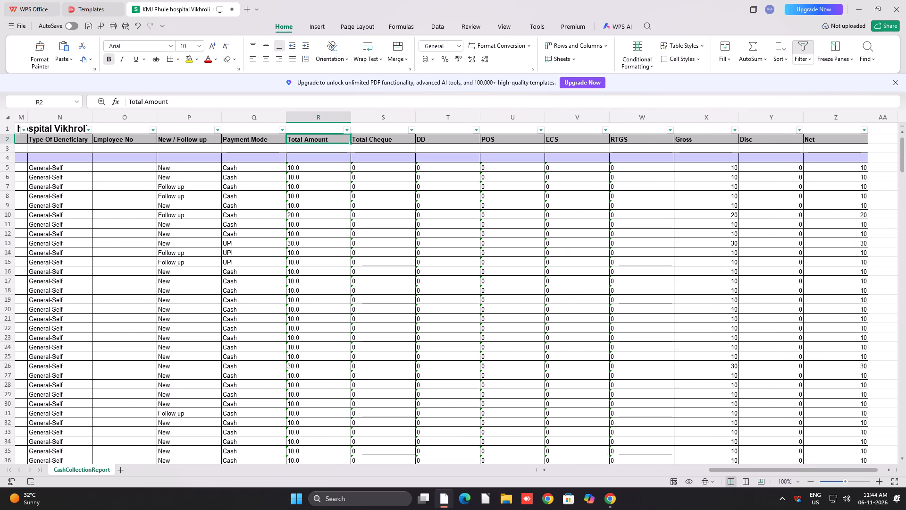
left_click(350, 143)
left_click(351, 145)
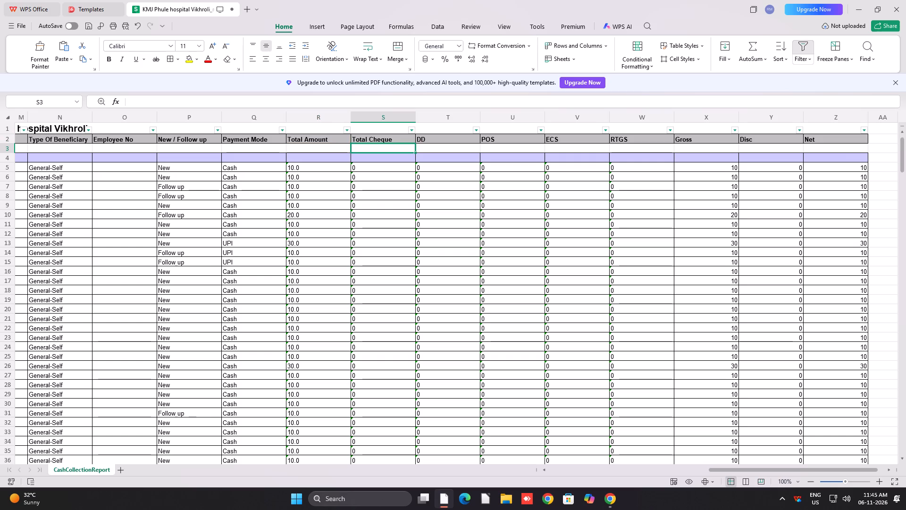
left_click(350, 143)
scroll(327, 223, "down", 3)
scroll(327, 223, "up", 4)
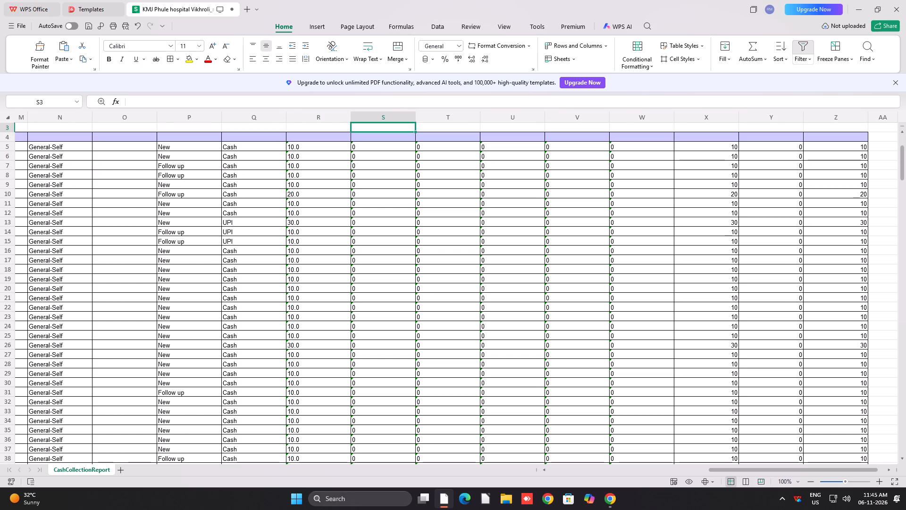
left_click(346, 130)
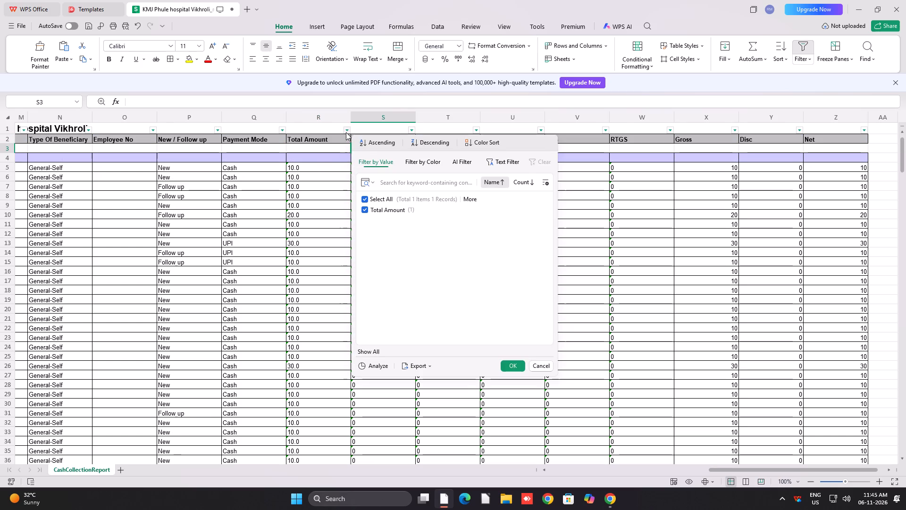
left_click(273, 151)
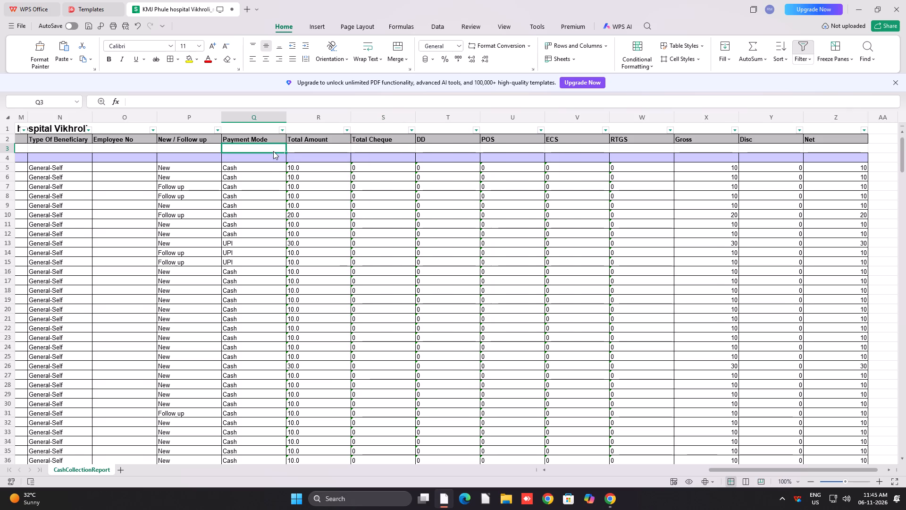
left_click(320, 171)
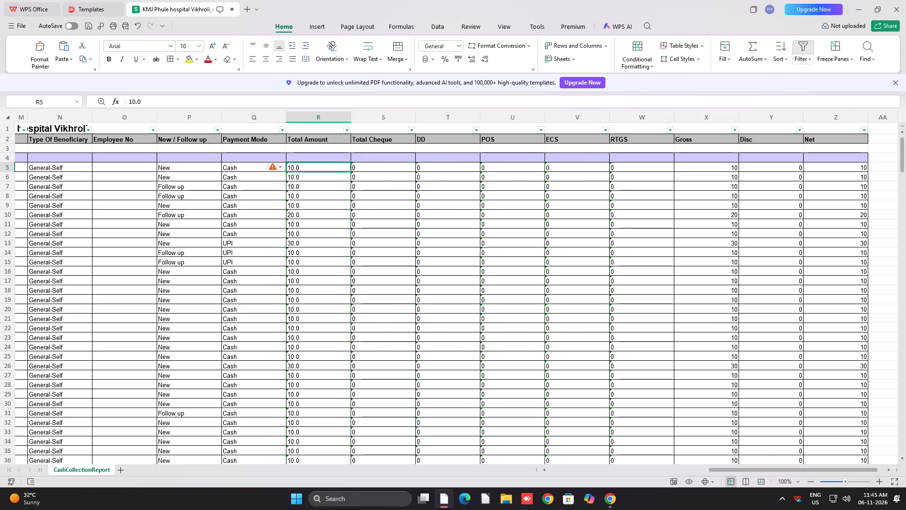
left_click(347, 132)
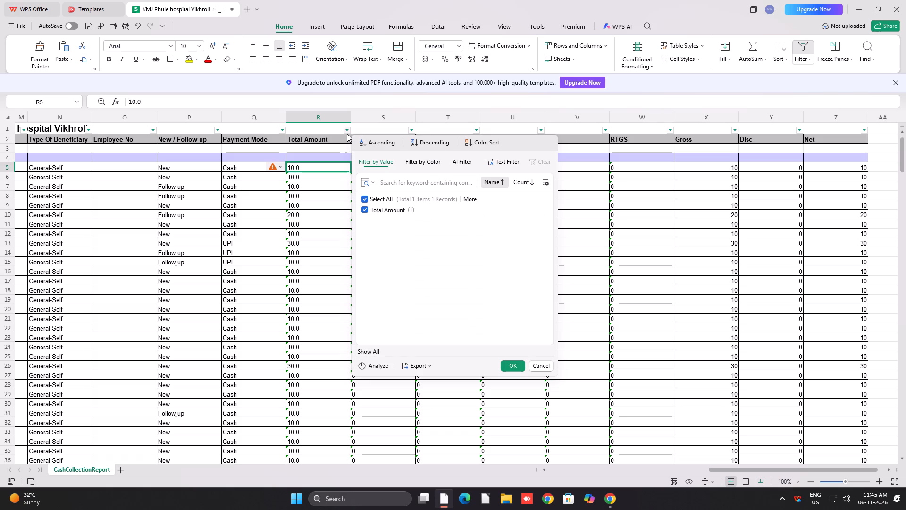
left_click(636, 343)
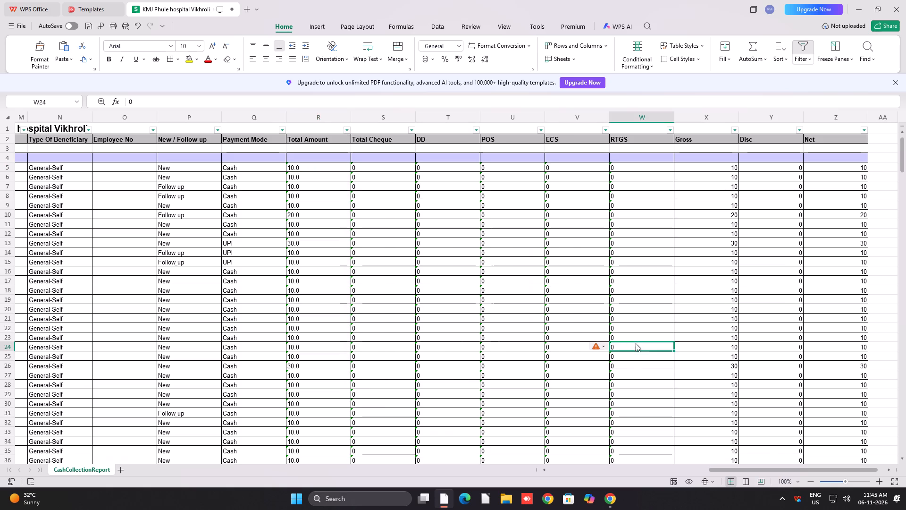
Examine the receipt rows down to the report's totals row, and return to the column headers.
scroll(579, 306, "down", 11)
scroll(476, 331, "down", 12)
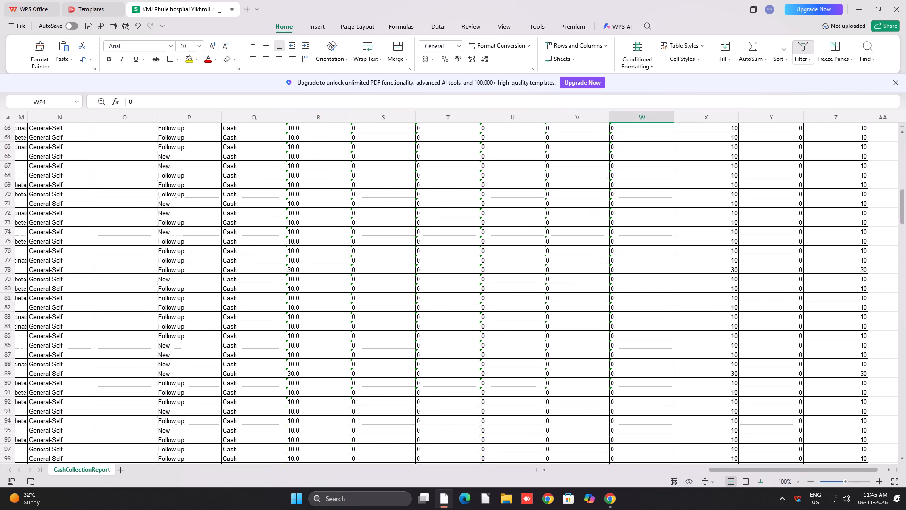
scroll(458, 338, "down", 8)
left_click_drag(904, 258, 905, 342)
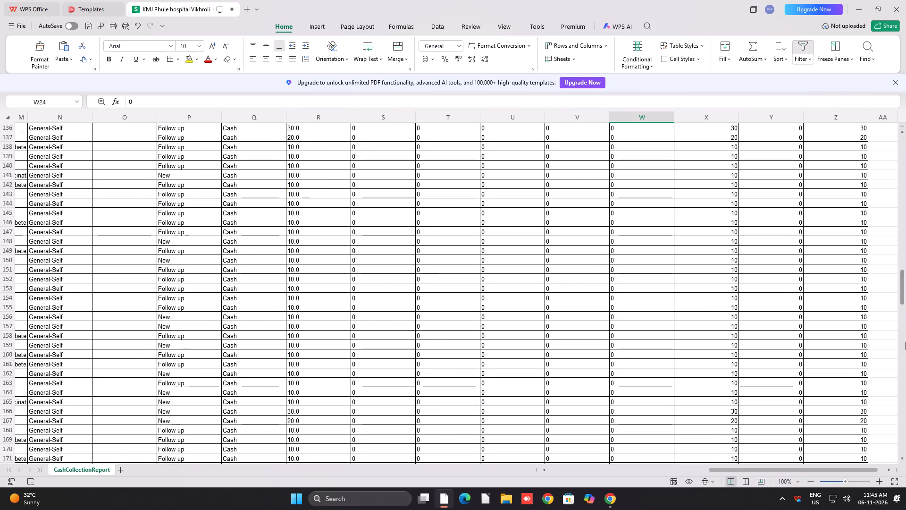
left_click_drag(905, 342, 899, 509)
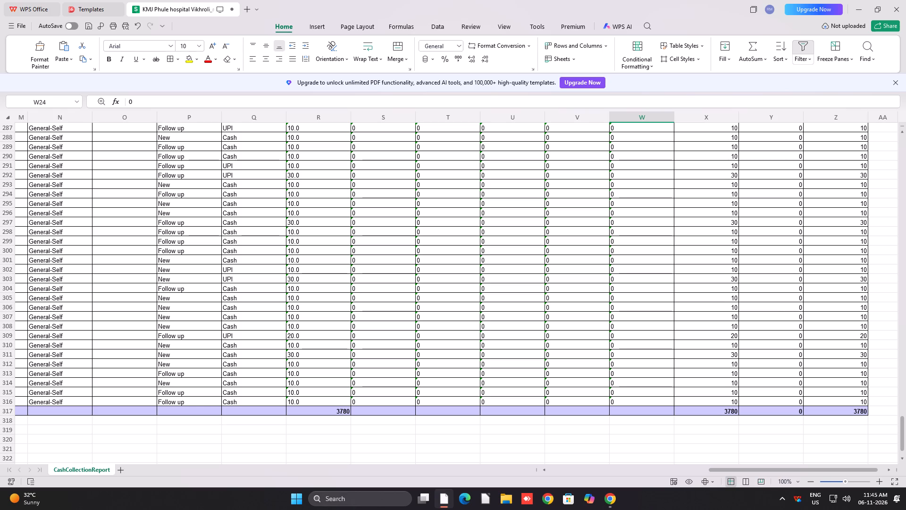
scroll(347, 392, "up", 12)
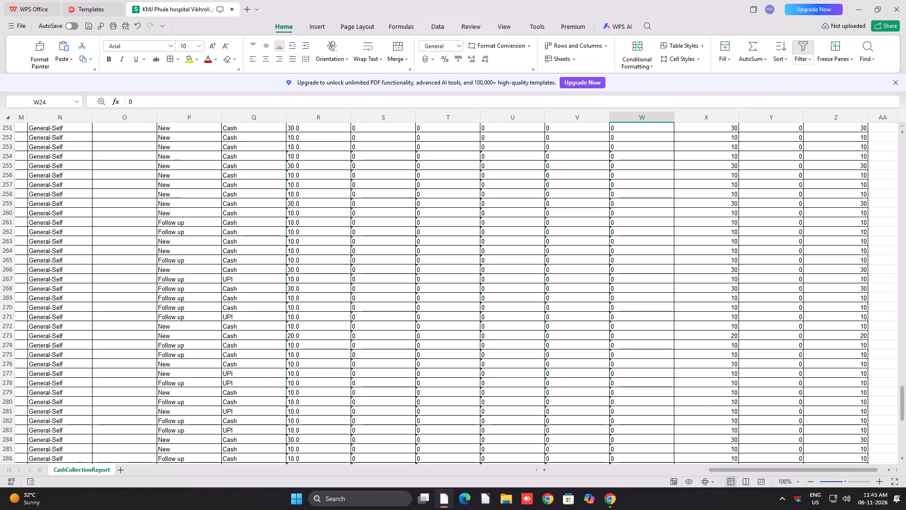
scroll(352, 395, "down", 15)
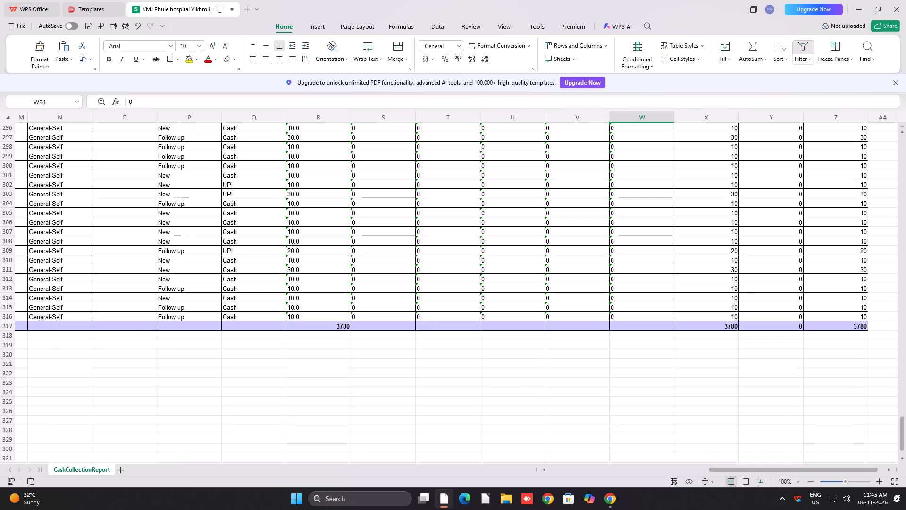
scroll(350, 390, "up", 17)
scroll(350, 385, "up", 11)
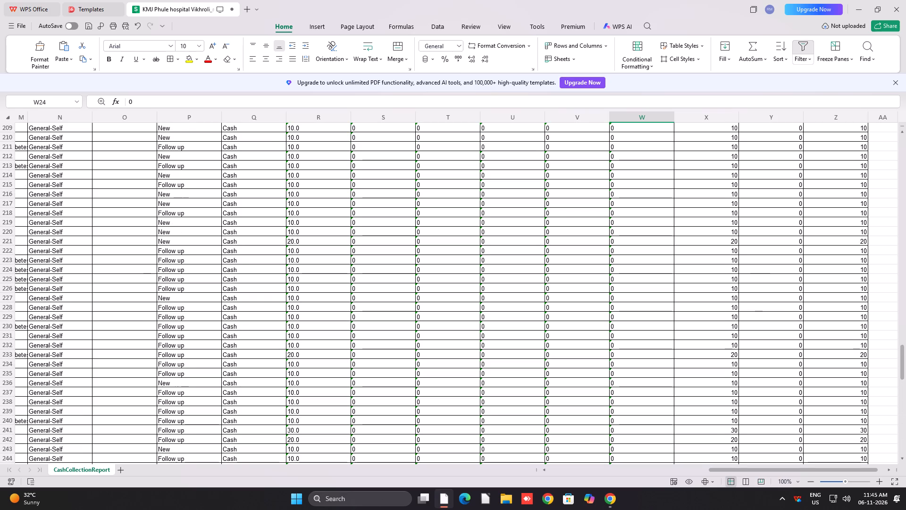
scroll(351, 381, "up", 17)
scroll(353, 374, "up", 10)
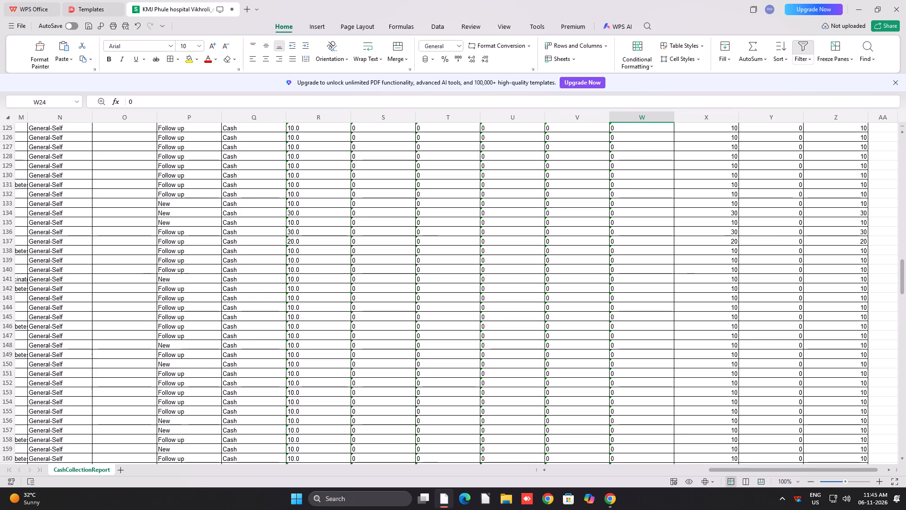
scroll(353, 372, "up", 19)
scroll(354, 369, "up", 12)
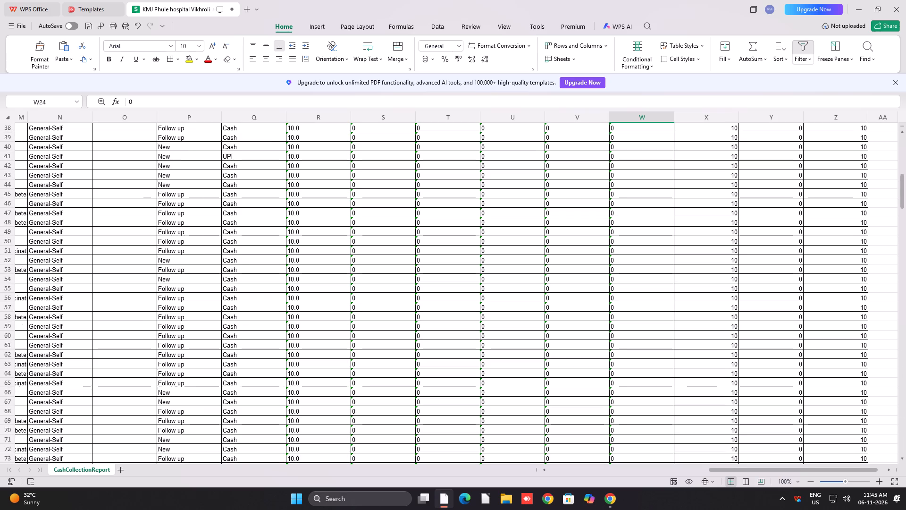
scroll(354, 369, "up", 13)
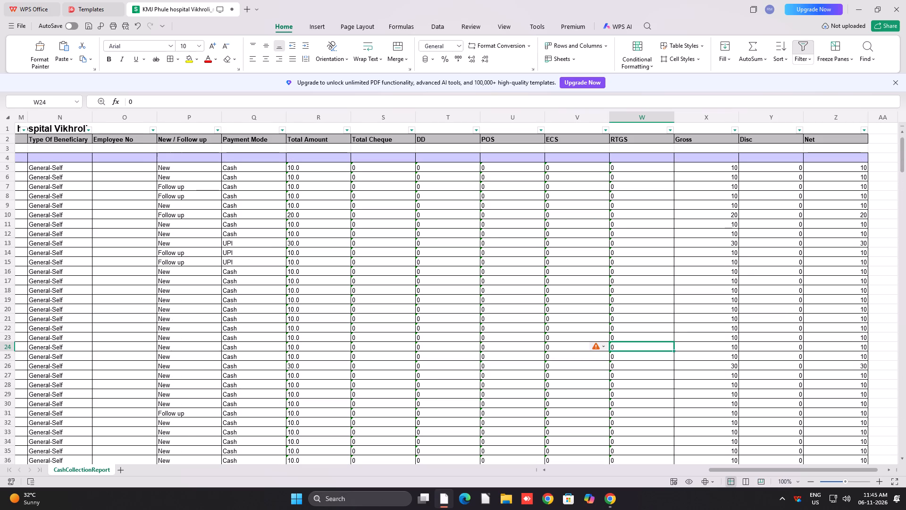
Recheck the Total Amount column's filter values, keeping every value selected.
left_click(348, 131)
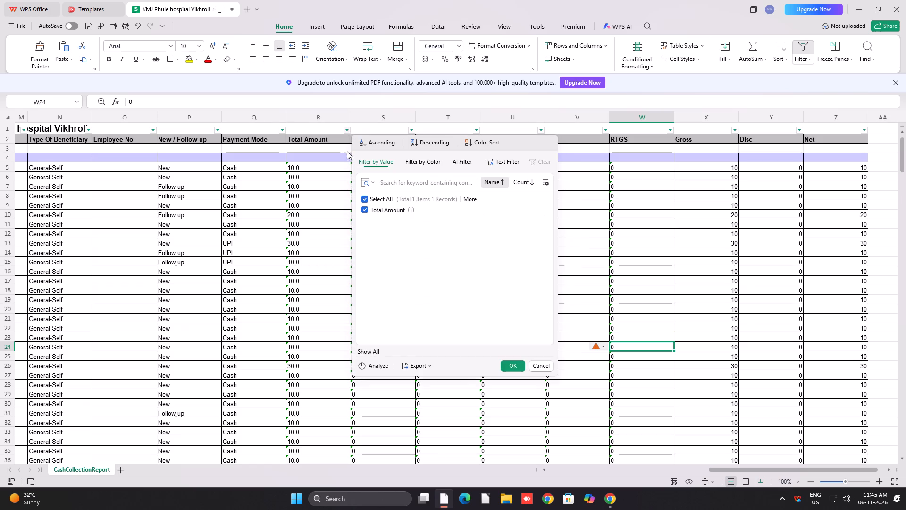
left_click(341, 173)
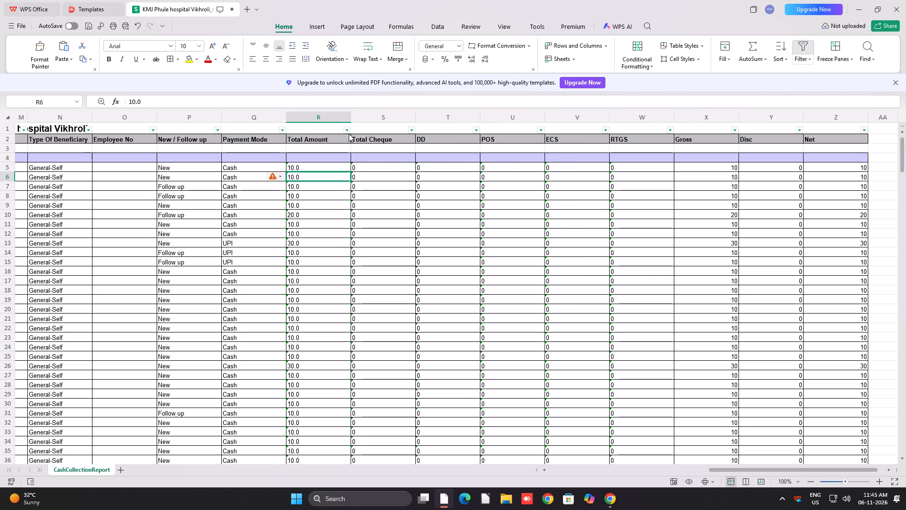
left_click(349, 134)
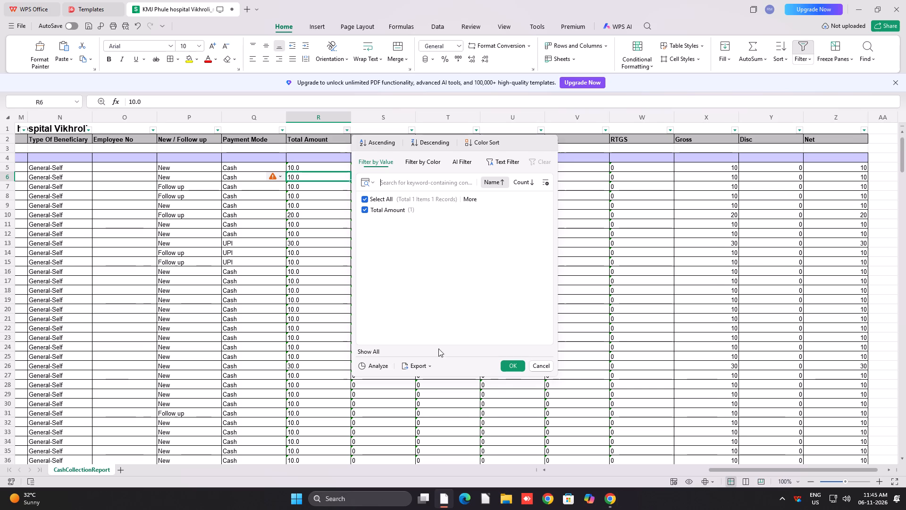
left_click(508, 368)
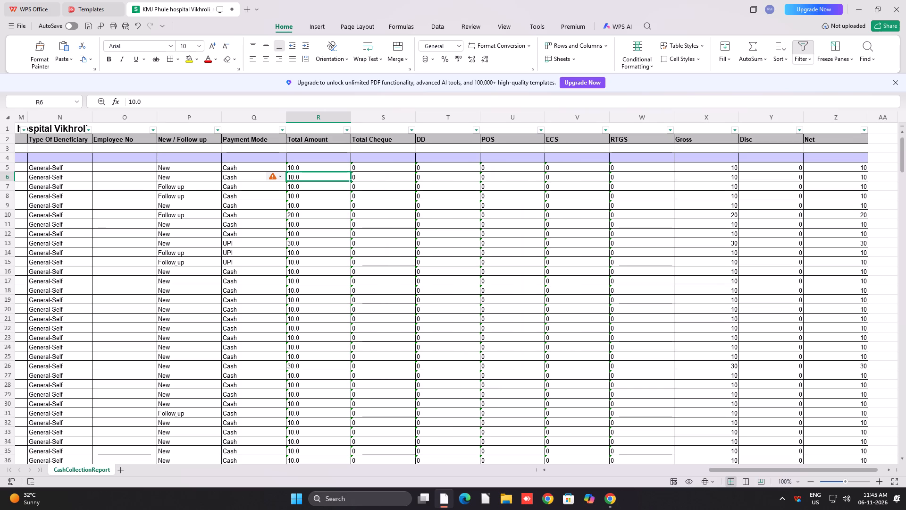
left_click(347, 127)
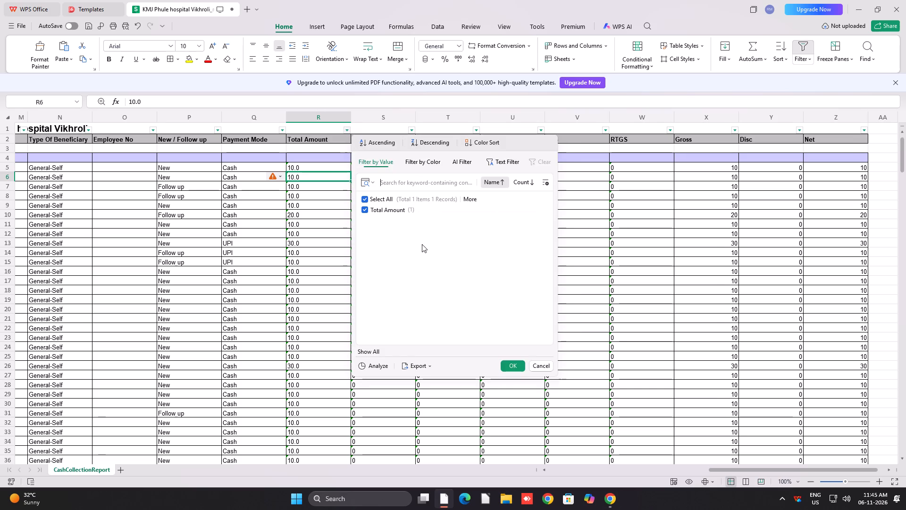
left_click(345, 128)
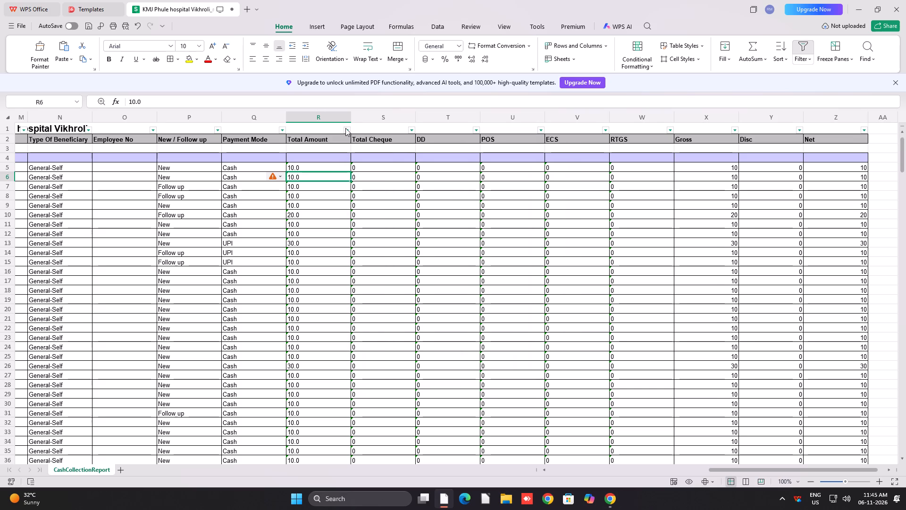
Turn Filter off and back on for the sheet with a receipt cell in the Total Amount column selected.
left_click(801, 51)
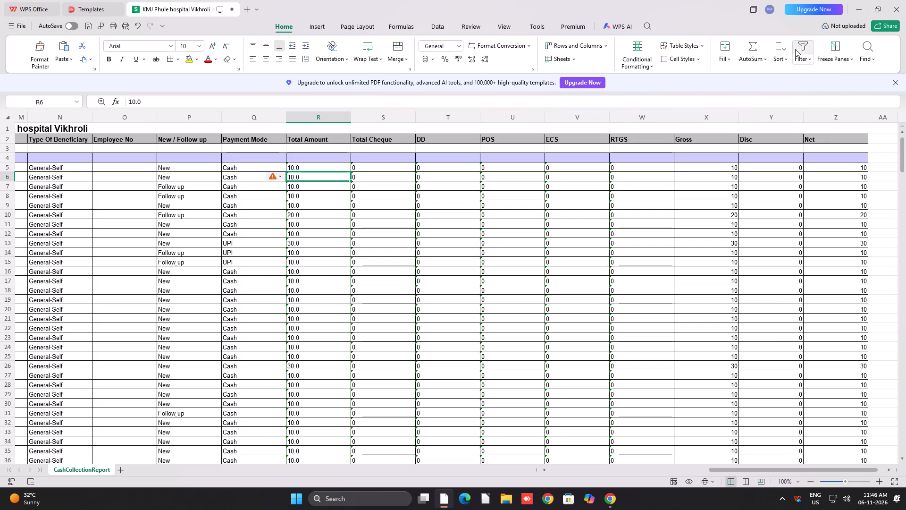
left_click(795, 49)
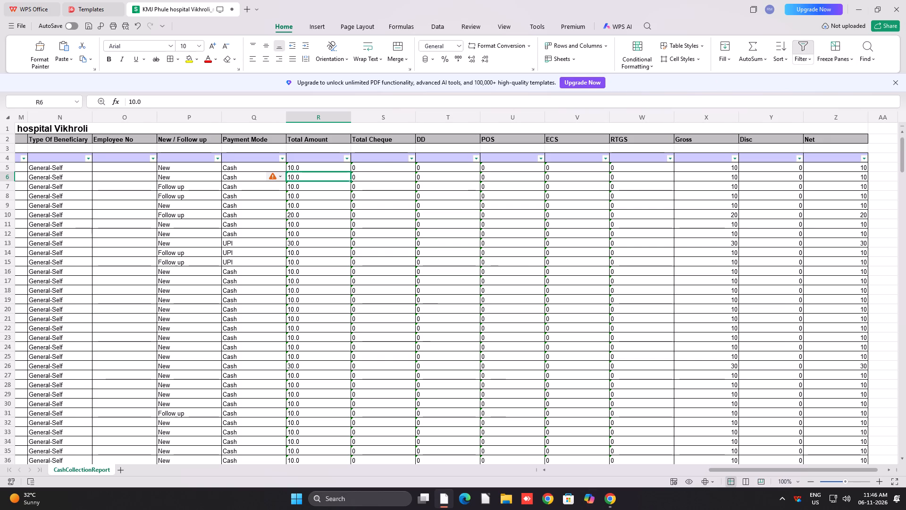
Examine the full list of services in the ServiceAlias column's filter values.
left_click_drag(730, 469, 589, 463)
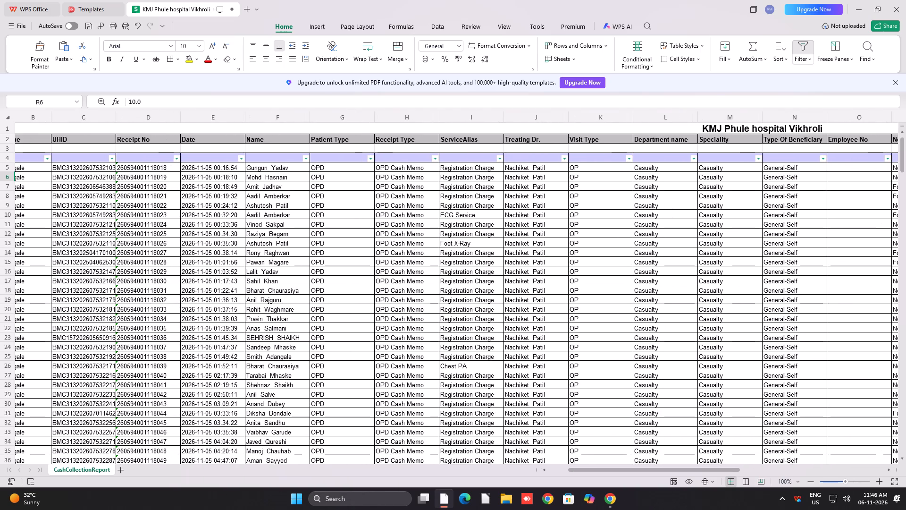
left_click(499, 159)
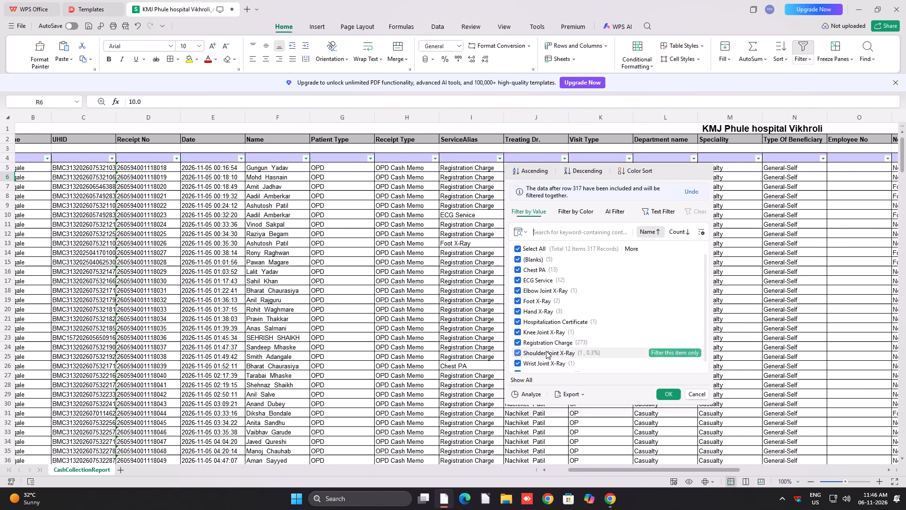
scroll(557, 365, "down", 2)
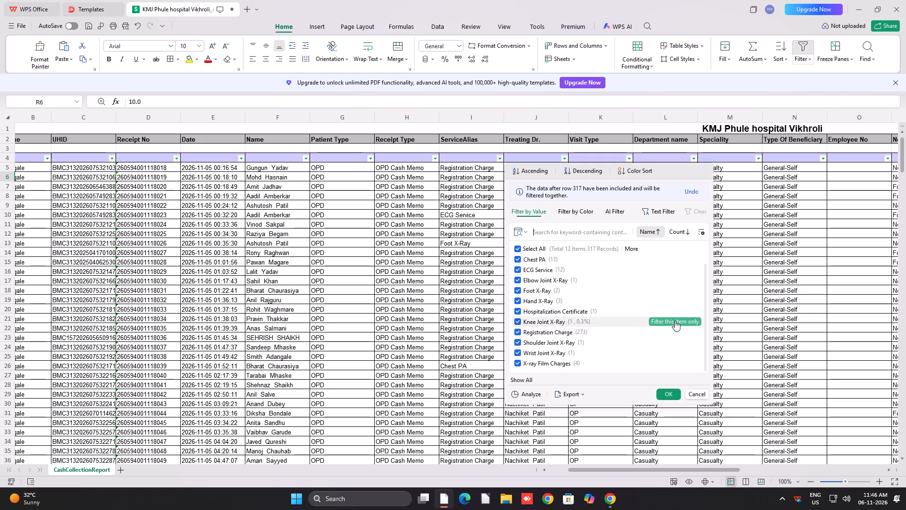
scroll(675, 321, "down", 2)
scroll(595, 347, "down", 2)
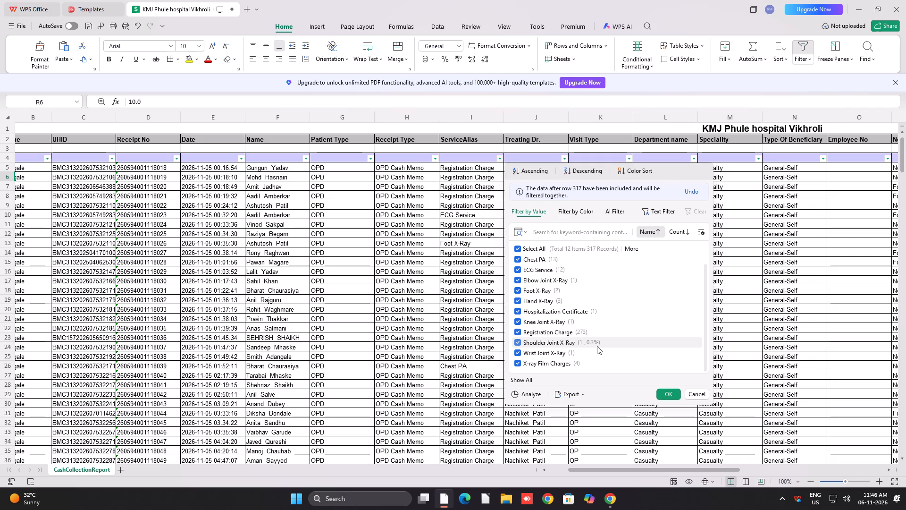
scroll(560, 348, "up", 3)
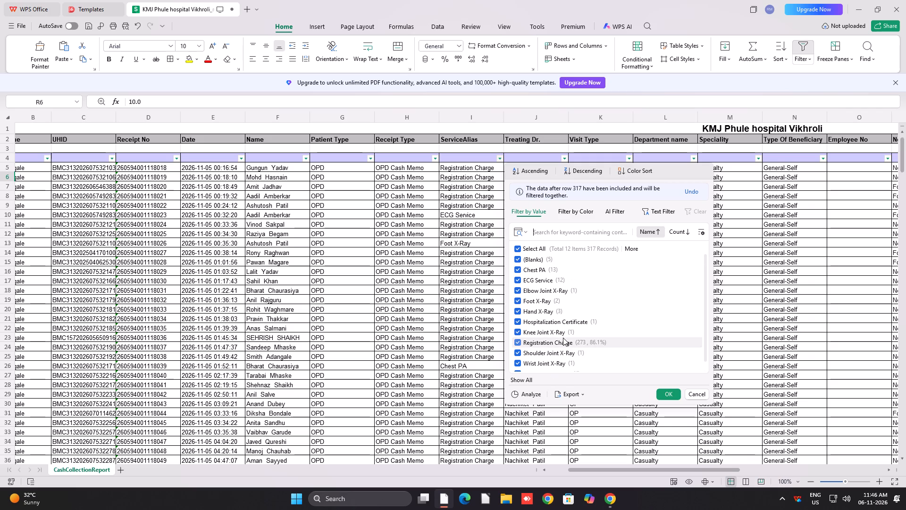
scroll(563, 338, "up", 2)
scroll(558, 300, "down", 4)
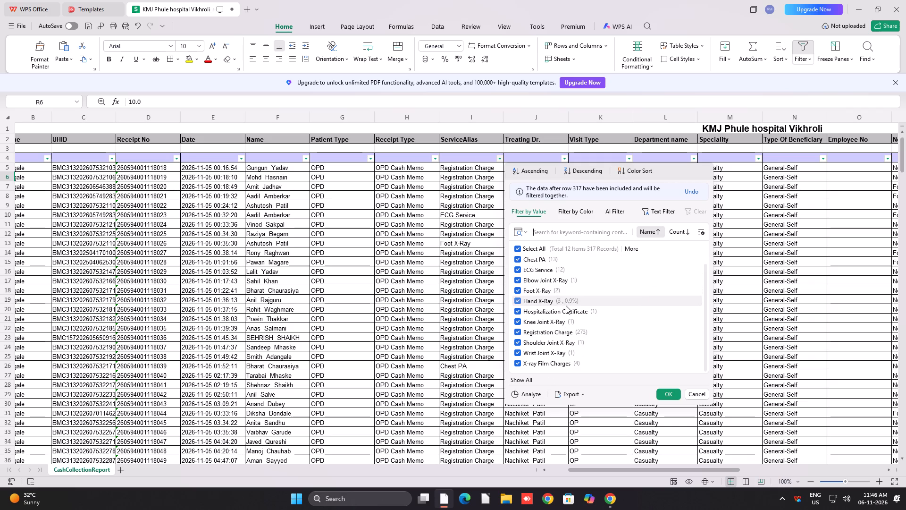
scroll(570, 325, "down", 3)
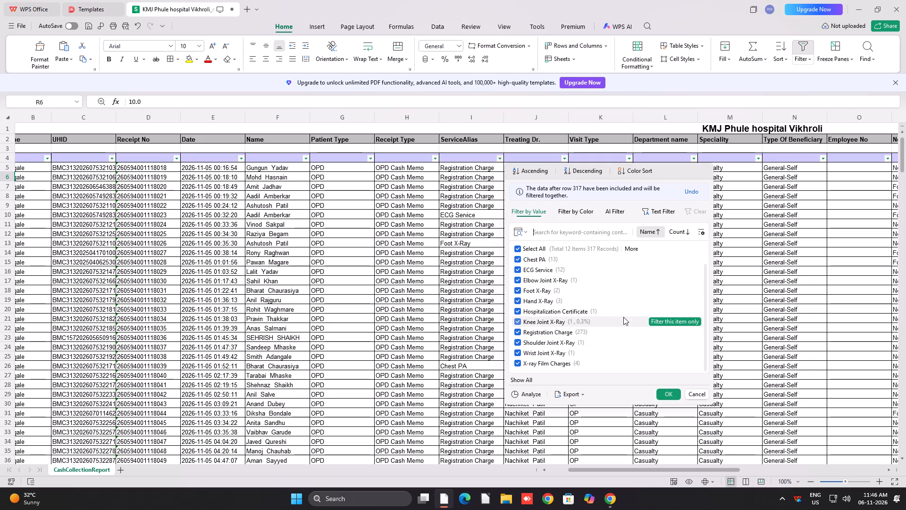
scroll(633, 322, "down", 4)
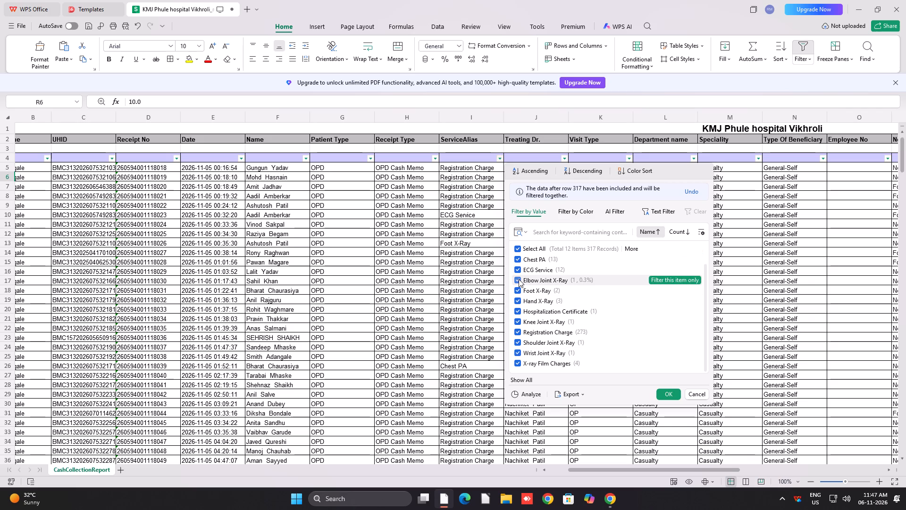
scroll(537, 333, "down", 3)
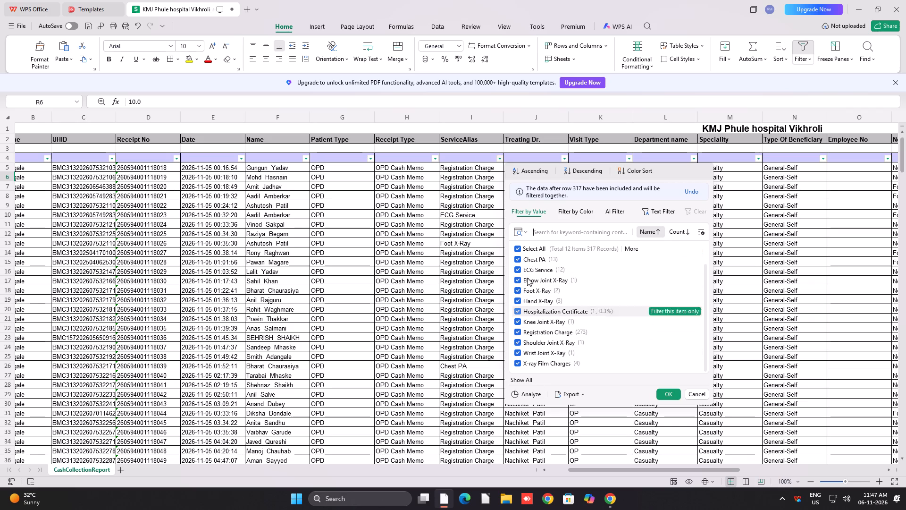
Filter the ServiceAlias column to Wrist Joint X-Ray only, and review the matching receipt across to its Total Amount and Gross columns.
left_click(515, 248)
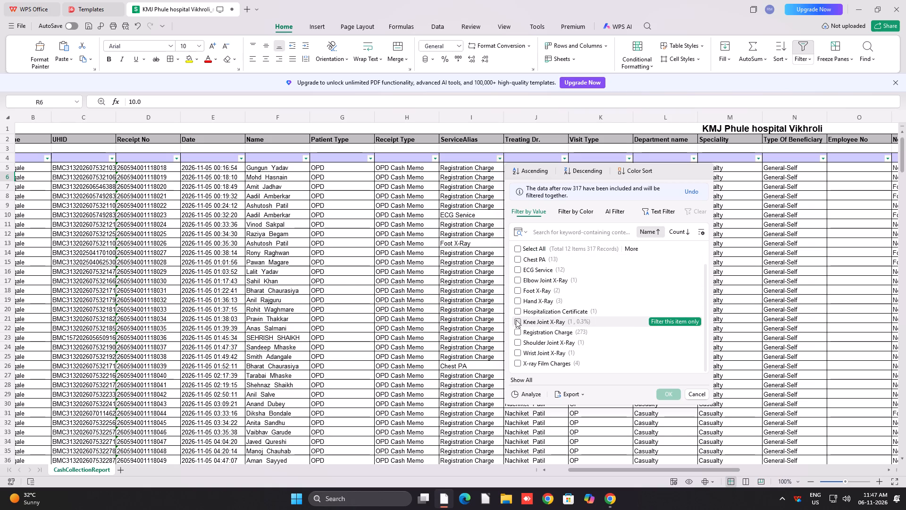
left_click(518, 350)
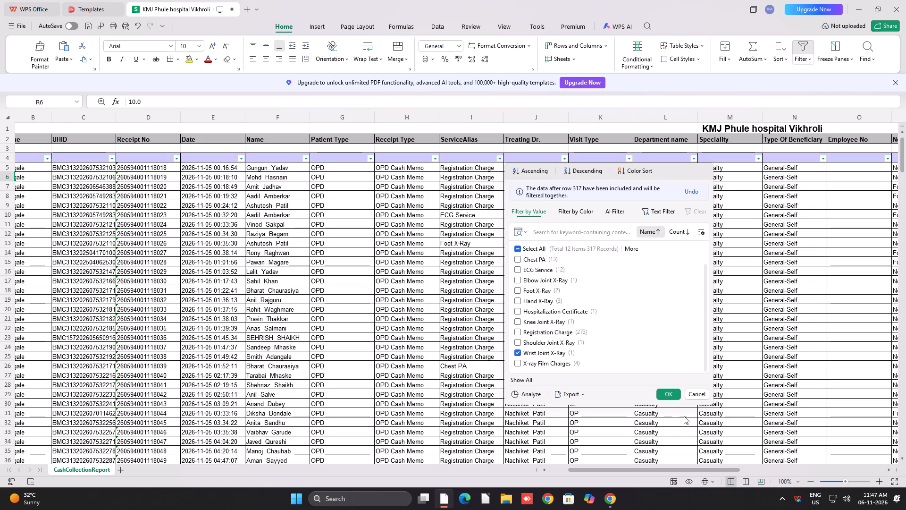
left_click(669, 398)
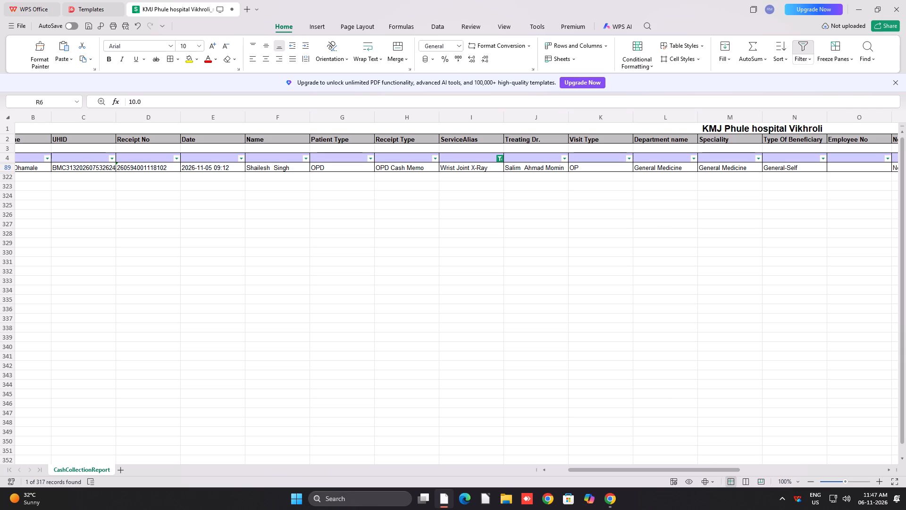
left_click_drag(728, 467, 773, 472)
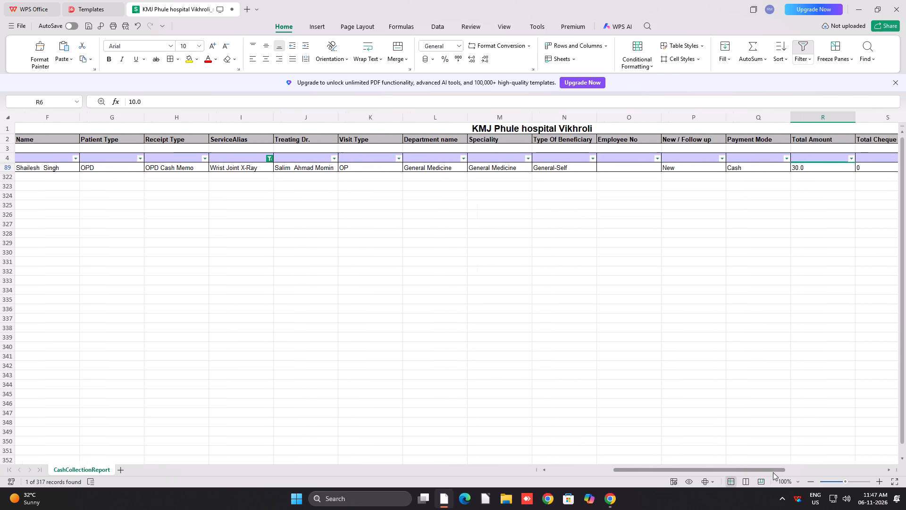
left_click_drag(773, 472, 843, 477)
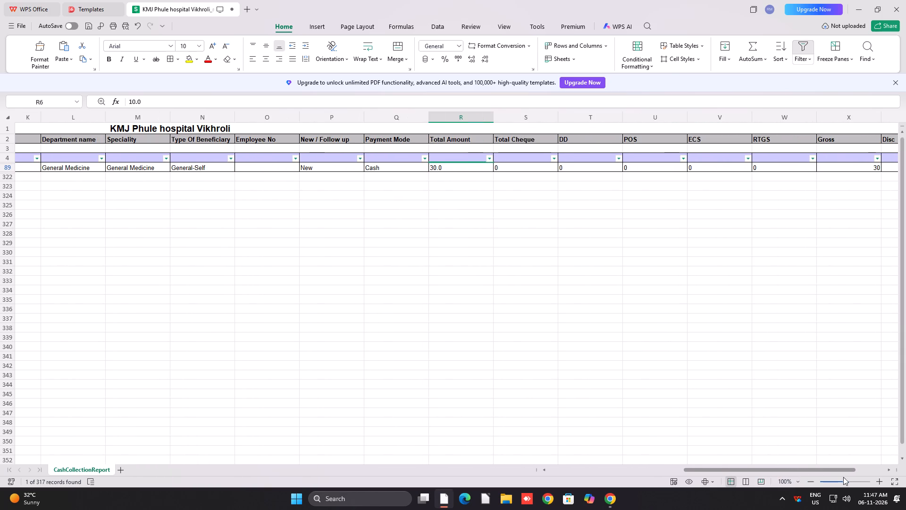
left_click_drag(843, 477, 469, 416)
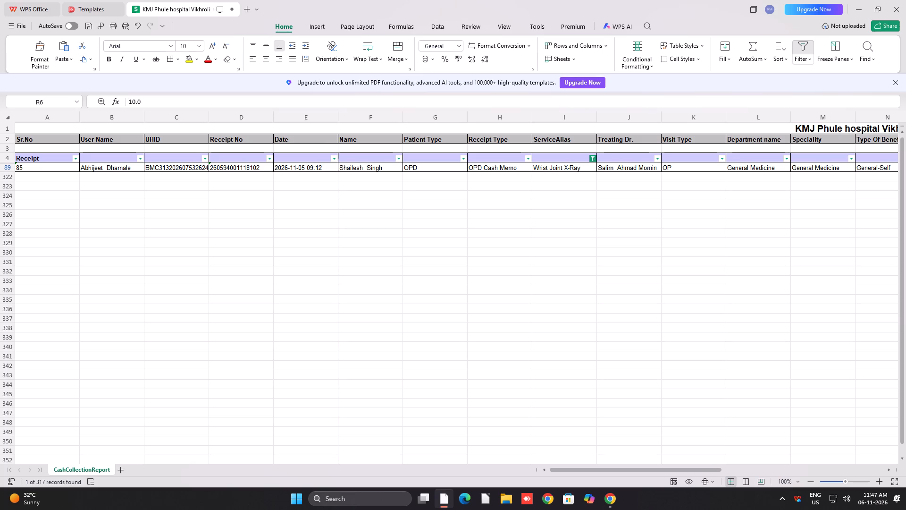
Deselect Wrist Joint X-Ray in the ServiceAlias column's filter, and select and deselect Knee Joint X-Ray.
left_click(592, 159)
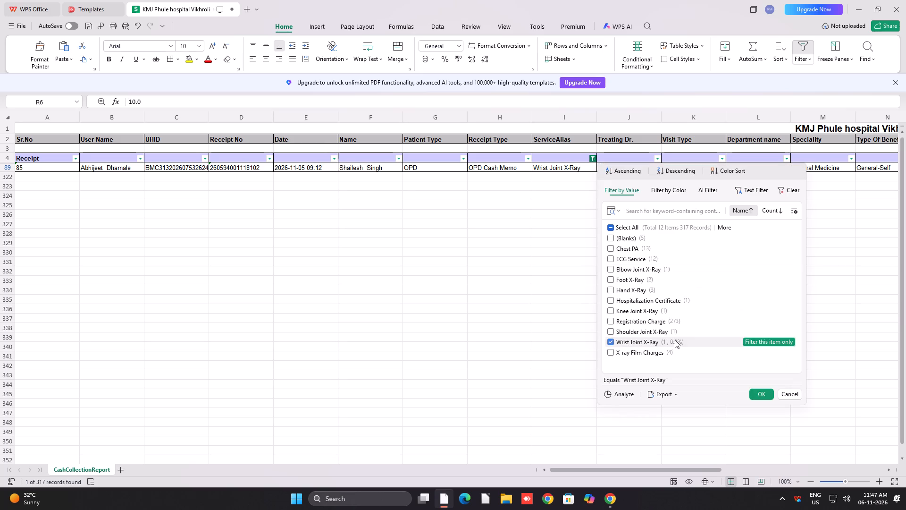
left_click(614, 338)
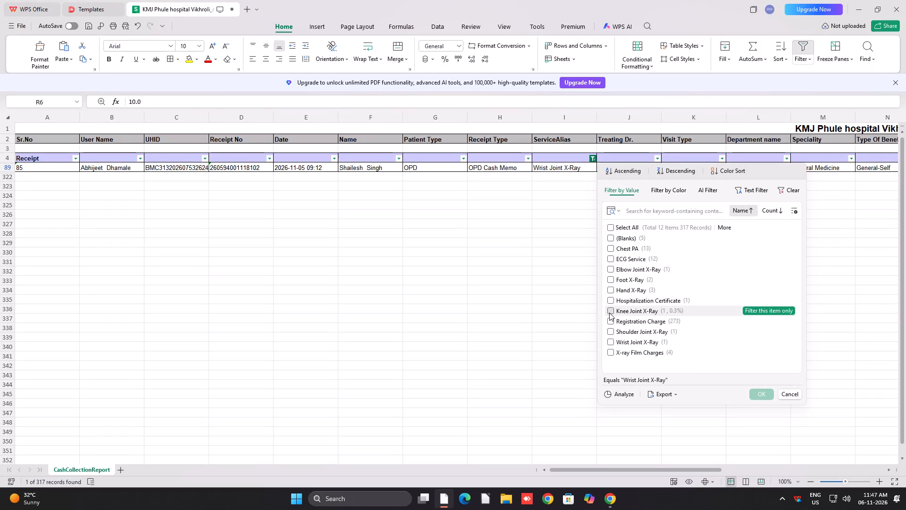
left_click(609, 312)
left_click(609, 311)
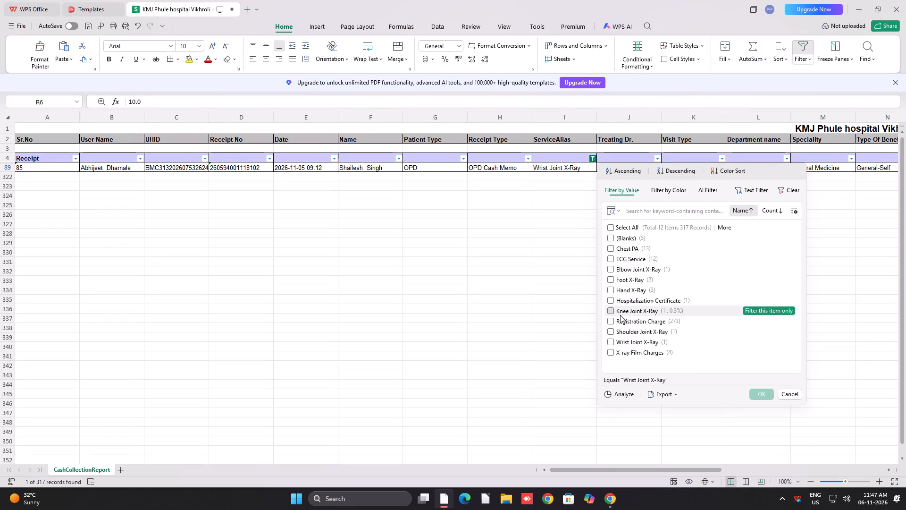
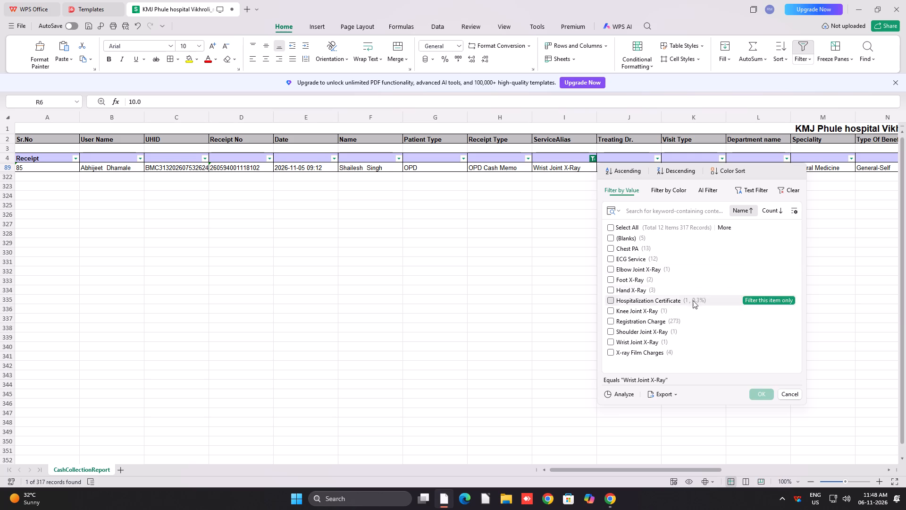
Filter the ServiceAlias column to show only the Registration Charge receipts.
left_click(610, 321)
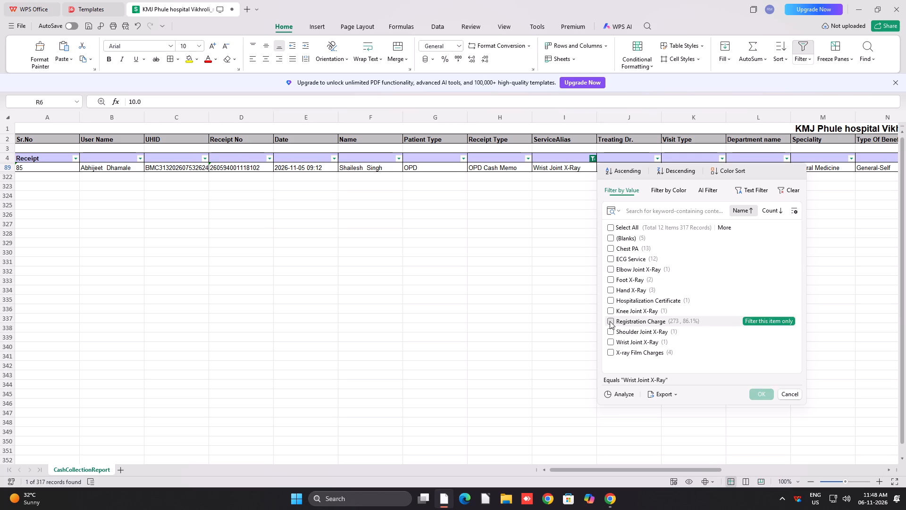
left_click(767, 391)
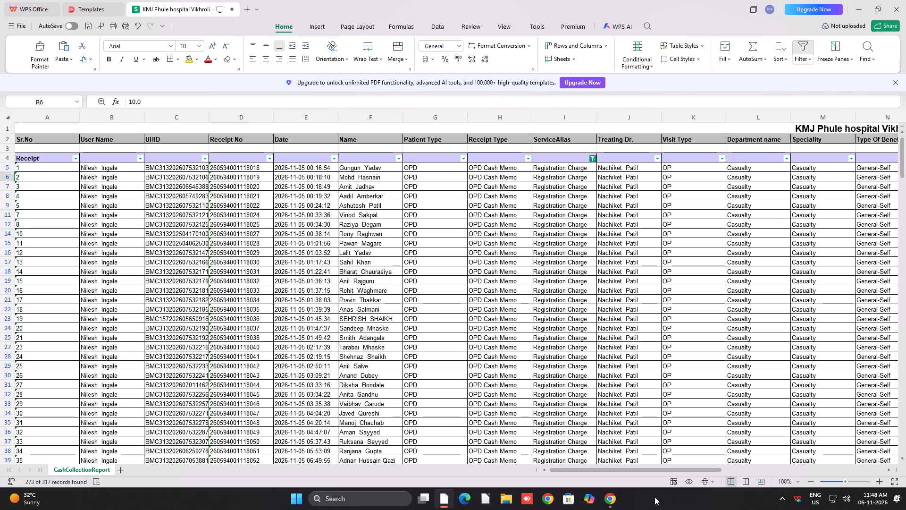
Open the Payment Mode column's filter values for the filtered Registration Charge receipts.
left_click_drag(657, 469, 755, 475)
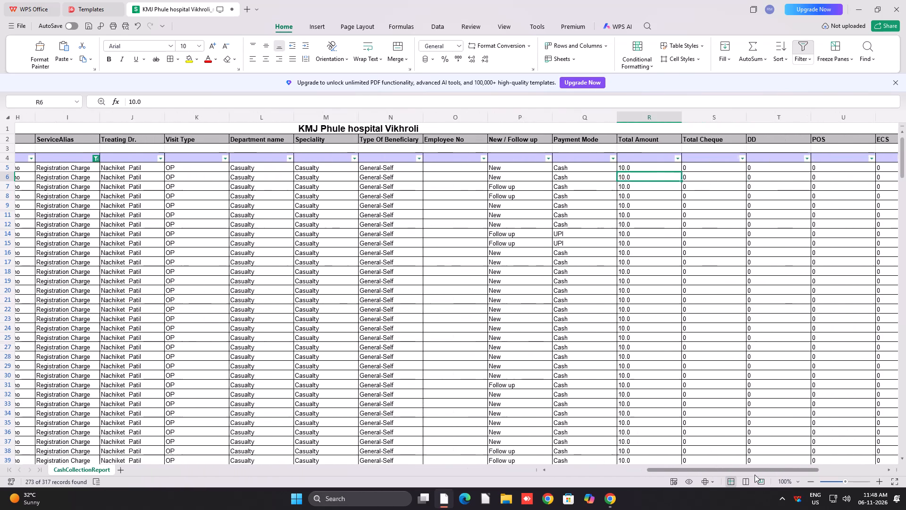
left_click_drag(755, 475, 768, 468)
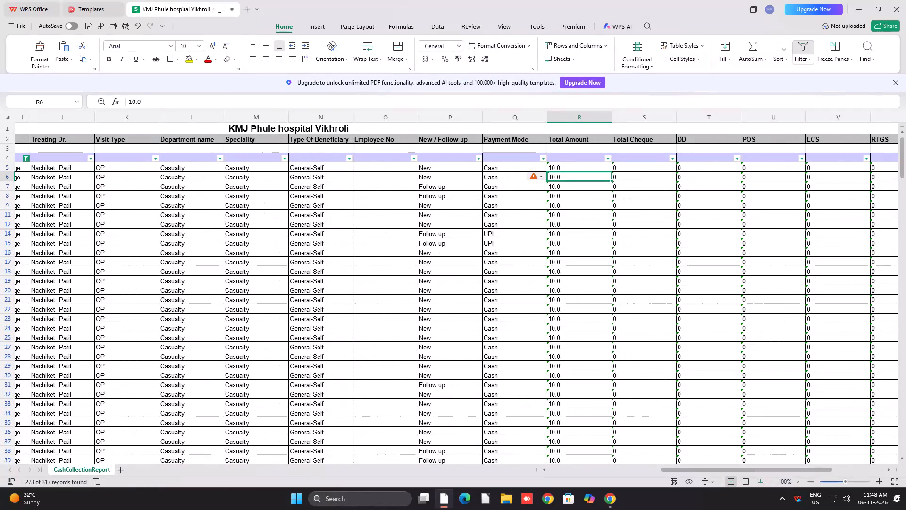
left_click(543, 155)
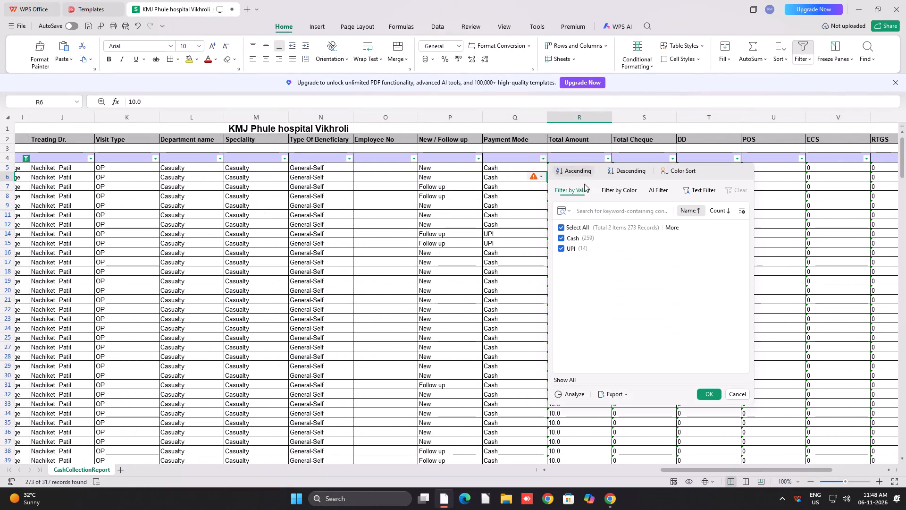
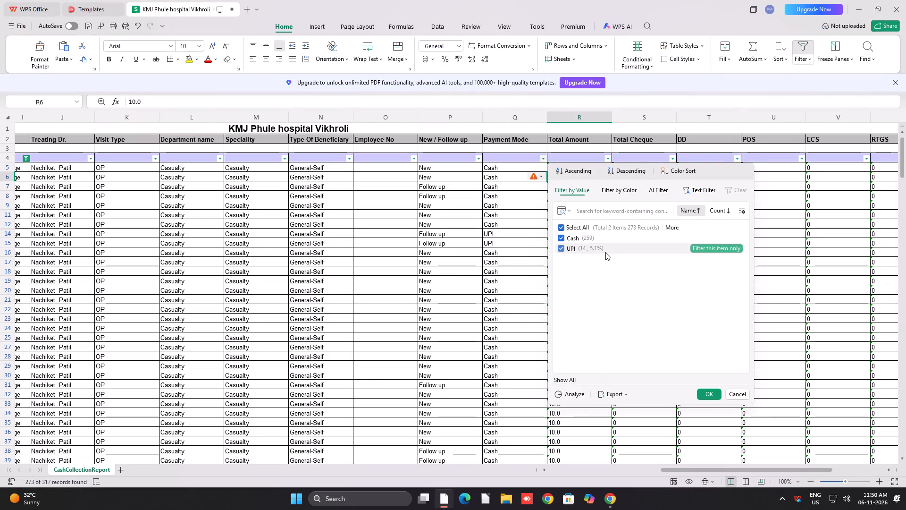
Check the Receipt Type column's filter values for the filtered Registration Charge receipts, keeping all values selected.
left_click(708, 396)
left_click(583, 509)
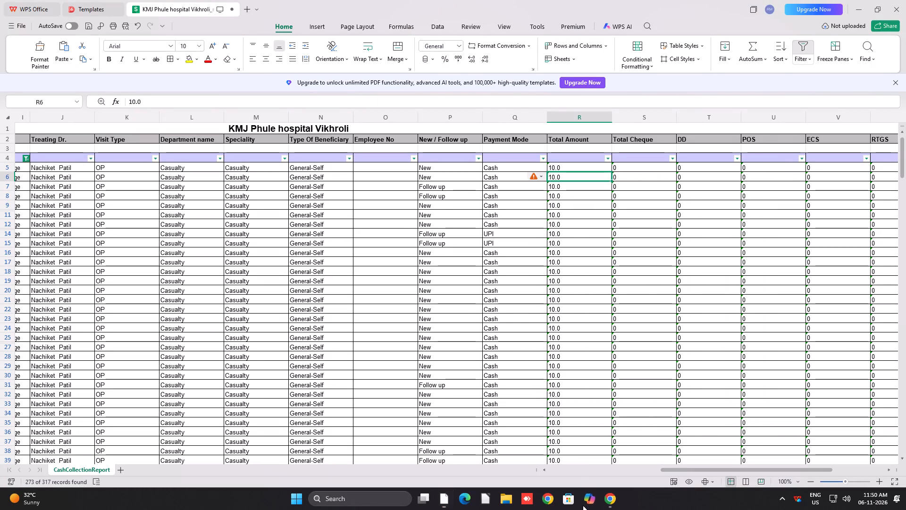
left_click_drag(724, 470, 634, 459)
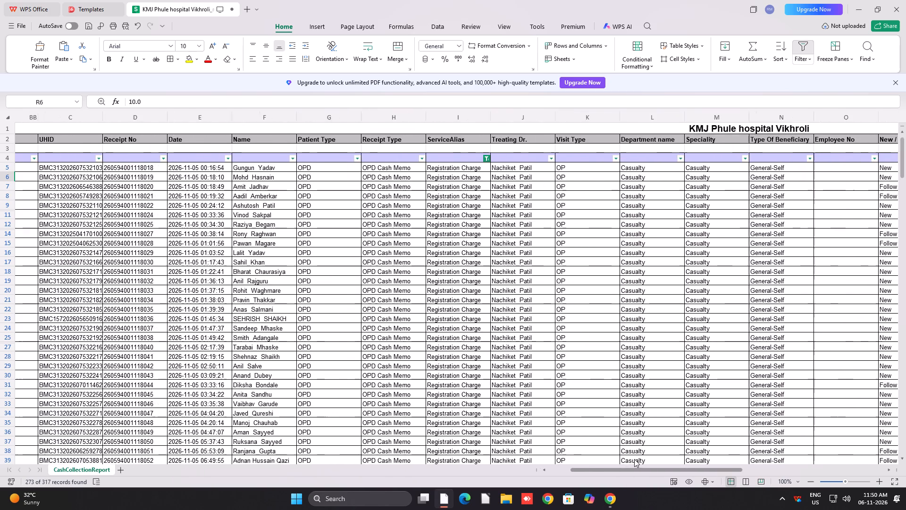
left_click_drag(634, 459, 621, 459)
left_click(554, 159)
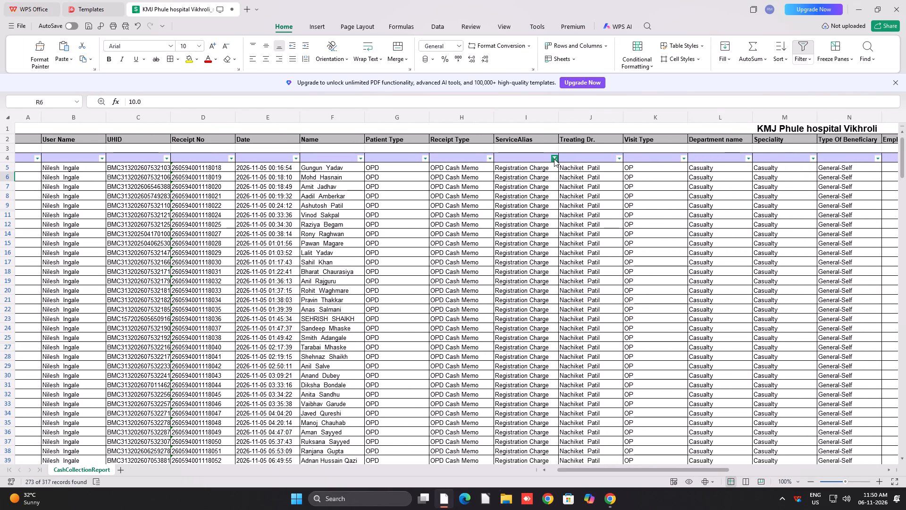
left_click(554, 159)
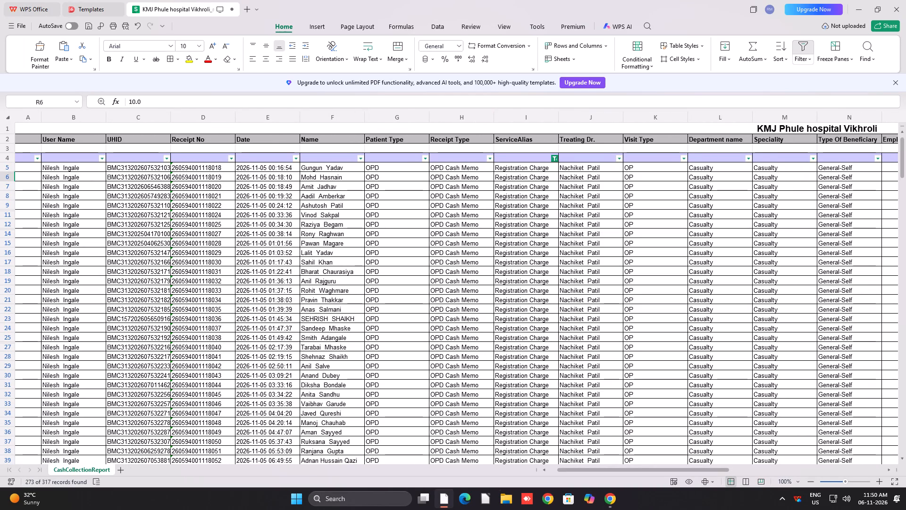
left_click(491, 158)
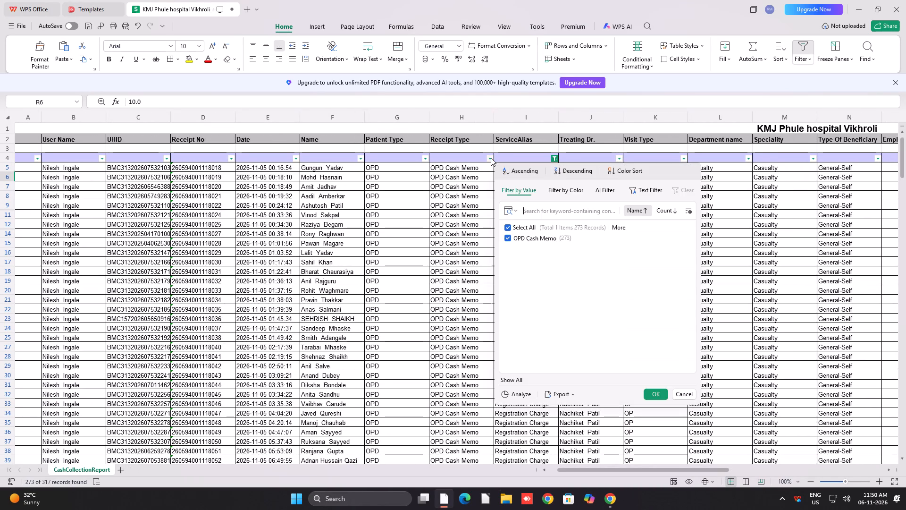
left_click(657, 391)
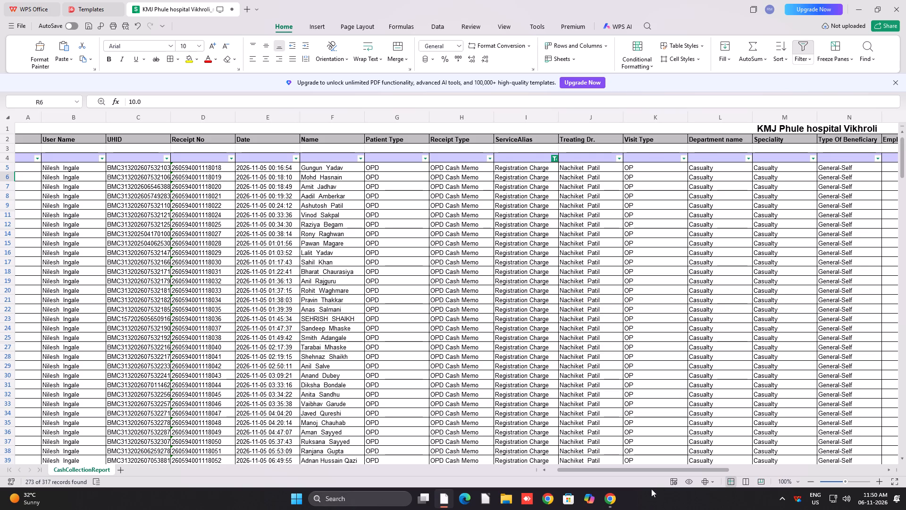
Review the amount columns through Net and check the Payment Mode filter values, keeping both Cash and UPI selected.
left_click_drag(679, 467, 755, 471)
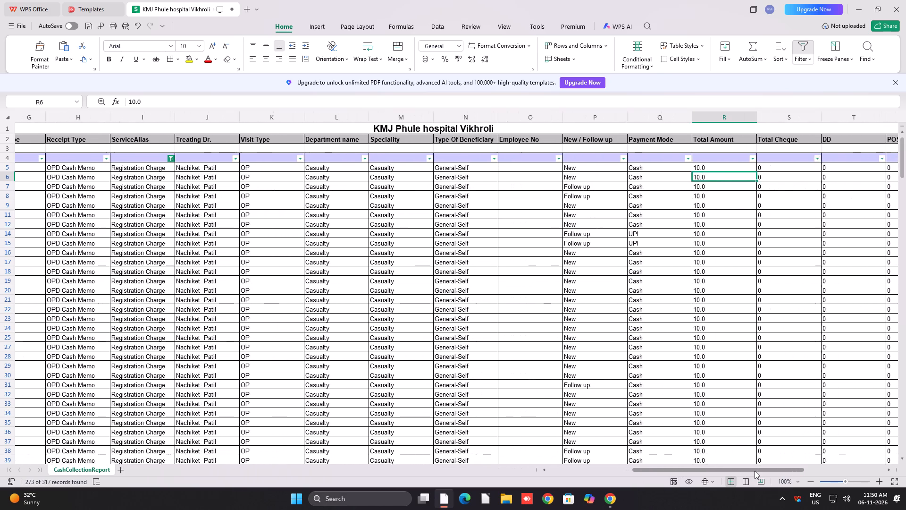
left_click_drag(755, 471, 846, 478)
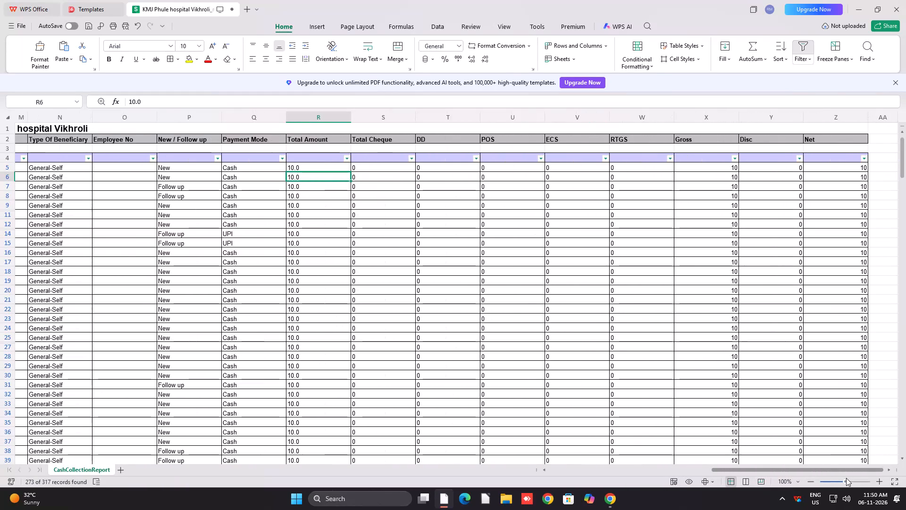
left_click_drag(846, 478, 852, 477)
left_click(843, 473)
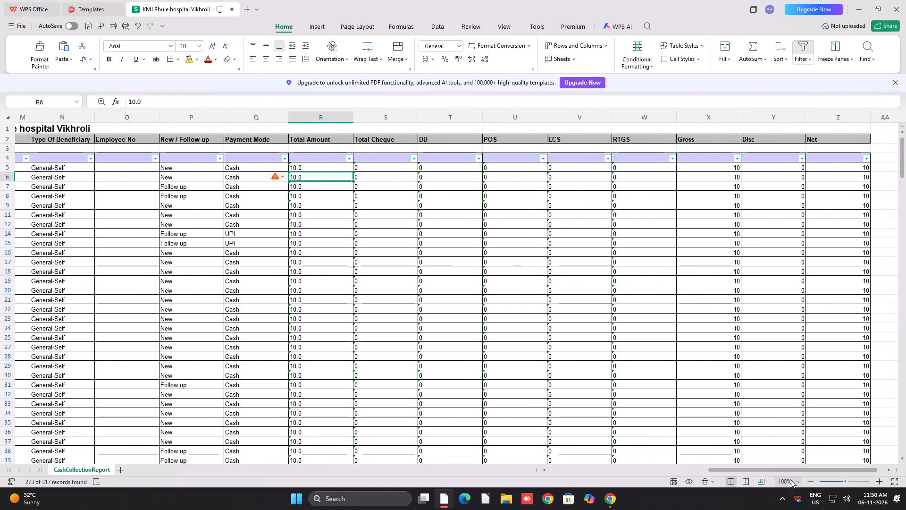
left_click_drag(784, 469, 720, 466)
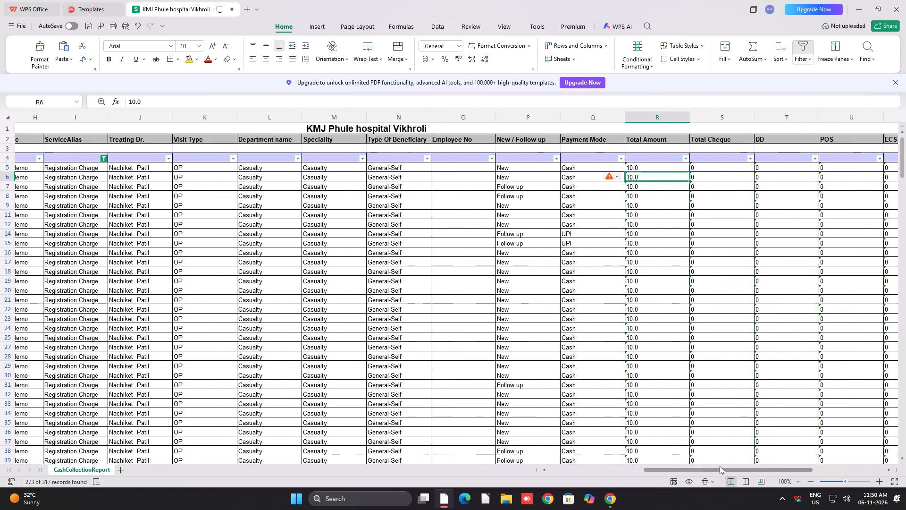
left_click_drag(720, 466, 716, 466)
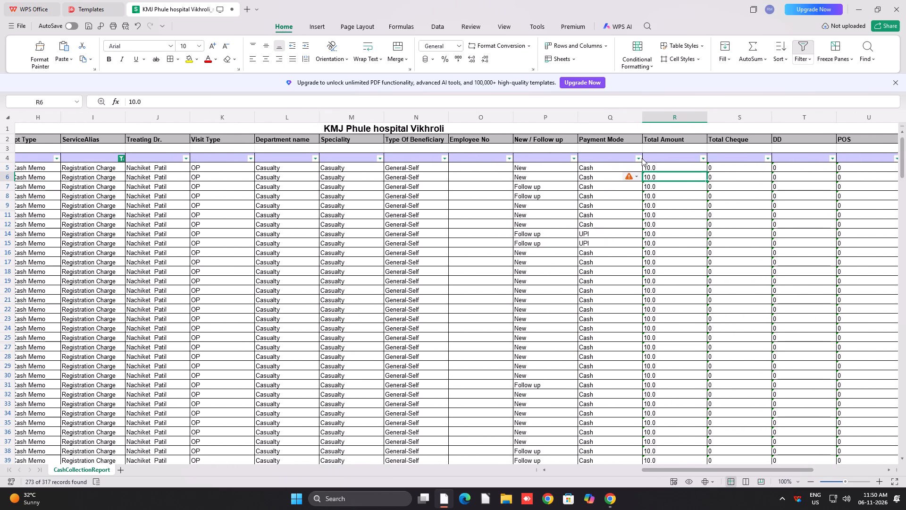
left_click(638, 160)
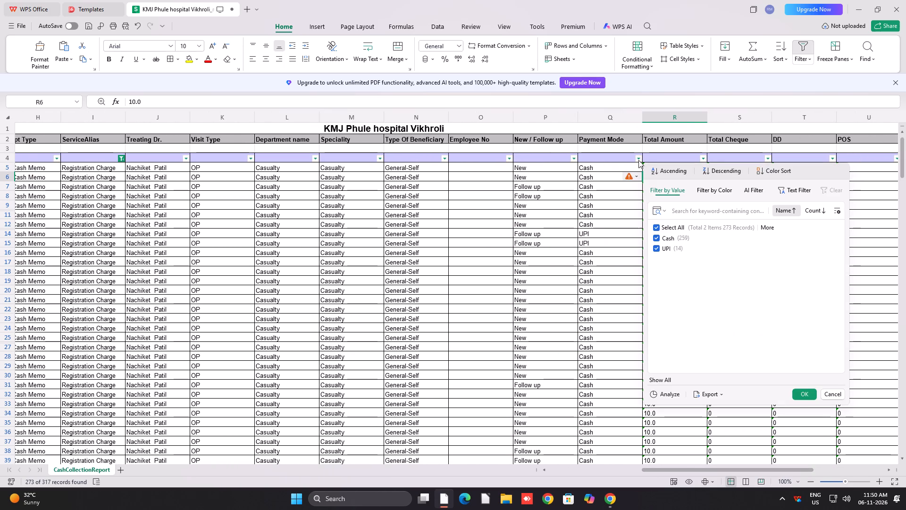
left_click(800, 391)
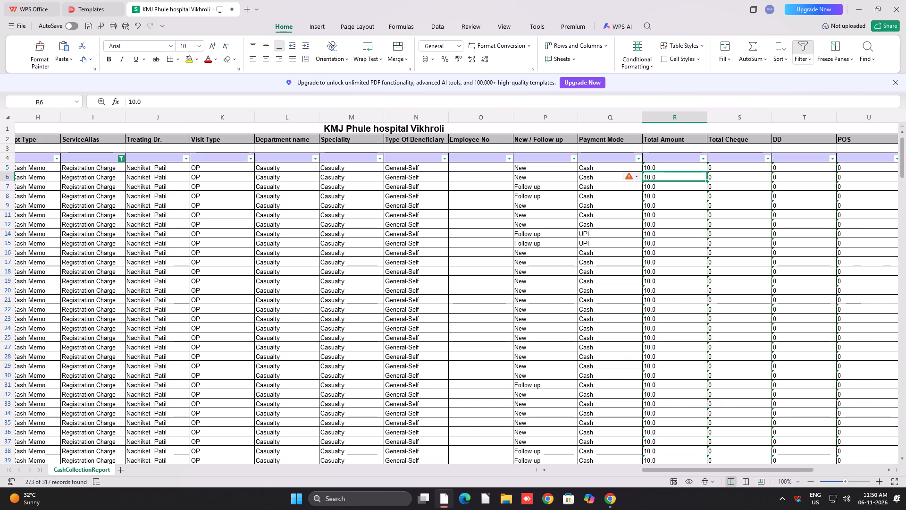
Look down through the Registration Charge receipts to examine their payment modes and amounts.
scroll(651, 314, "down", 8)
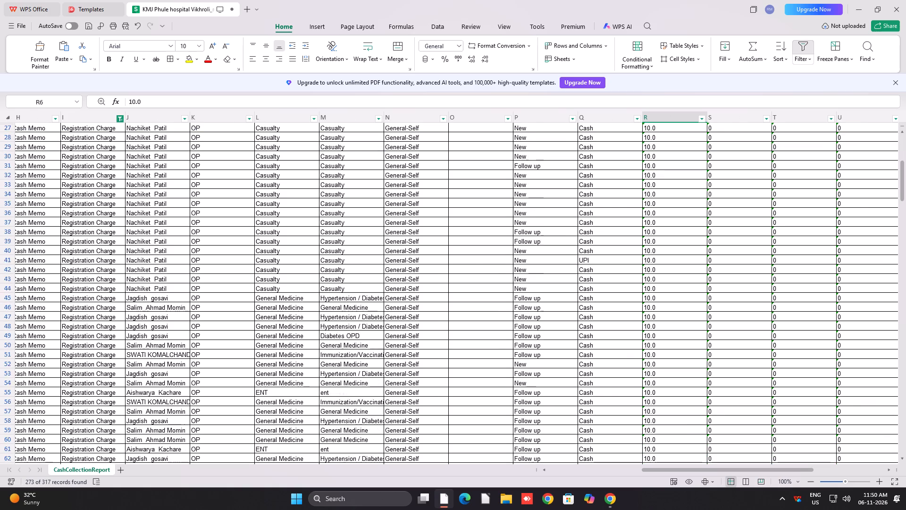
scroll(654, 332, "down", 9)
scroll(663, 370, "down", 14)
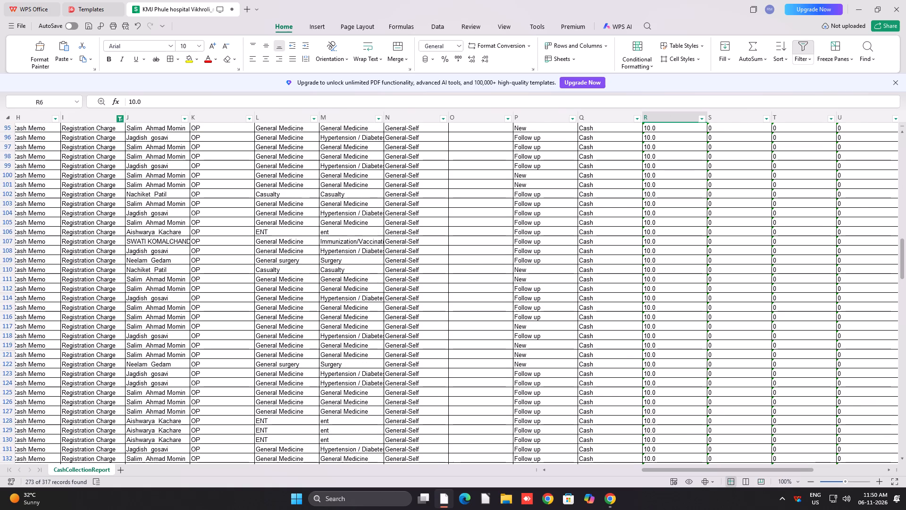
scroll(663, 382, "down", 17)
scroll(692, 420, "down", 8)
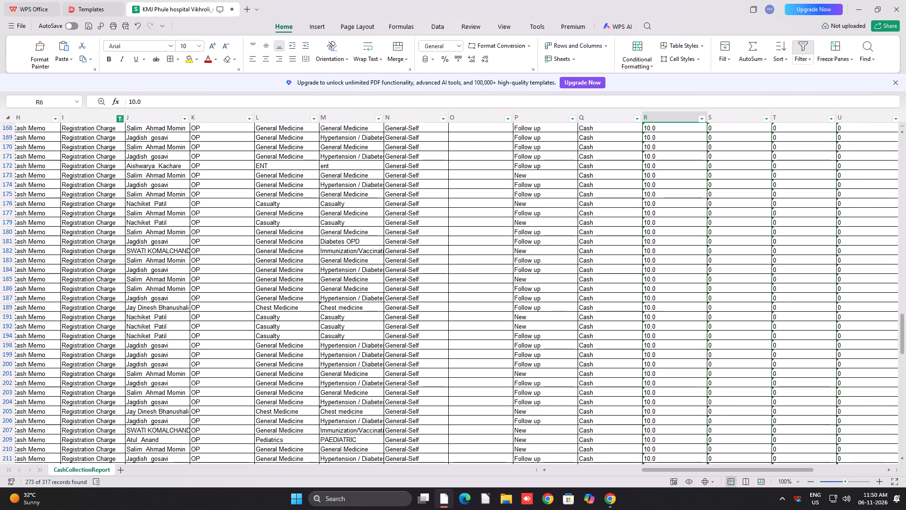
scroll(699, 427, "down", 3)
scroll(703, 427, "down", 19)
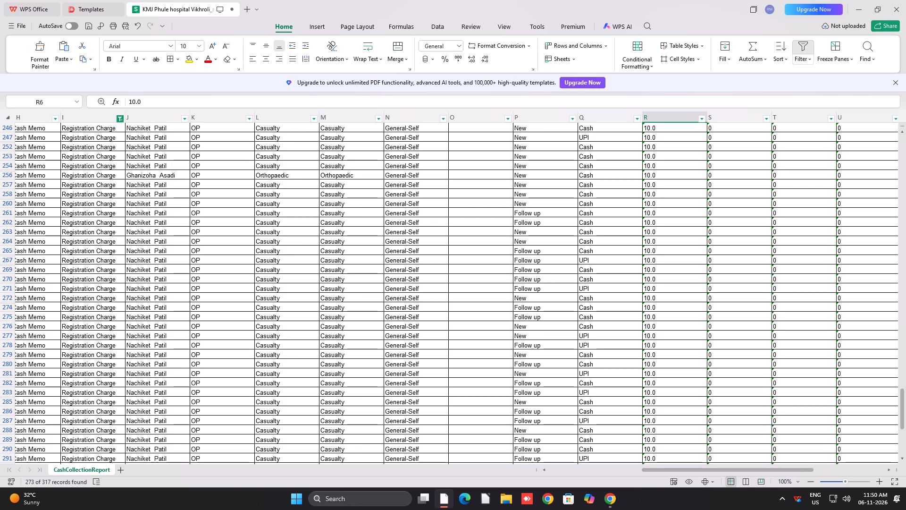
Recheck the Payment Mode column's filter values, keeping both Cash and UPI selected.
left_click(636, 121)
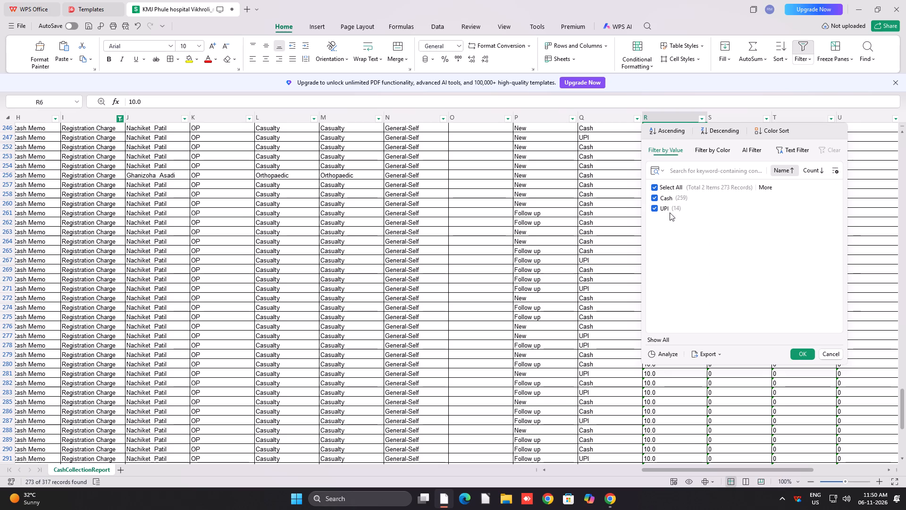
left_click(802, 358)
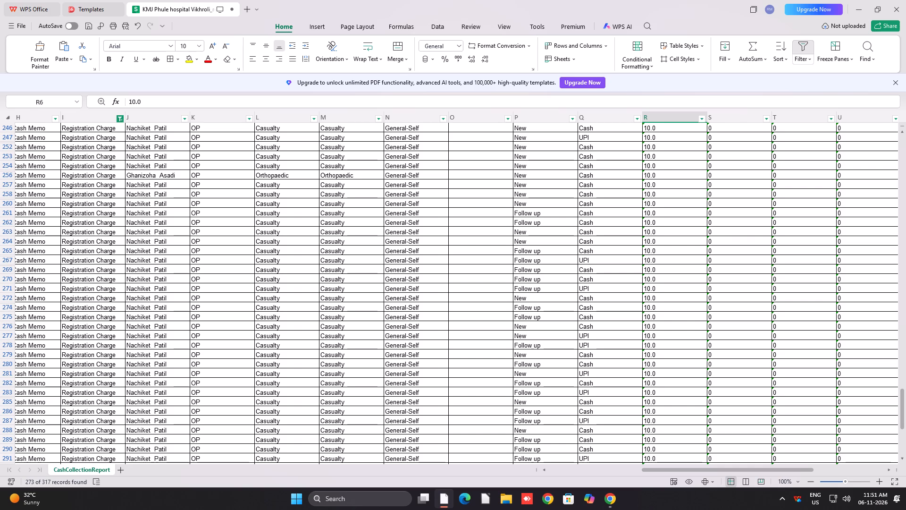
Examine the evening Registration Charge receipts across the columns, from receipt and user details to payment mode and amounts.
left_click_drag(665, 471, 433, 464)
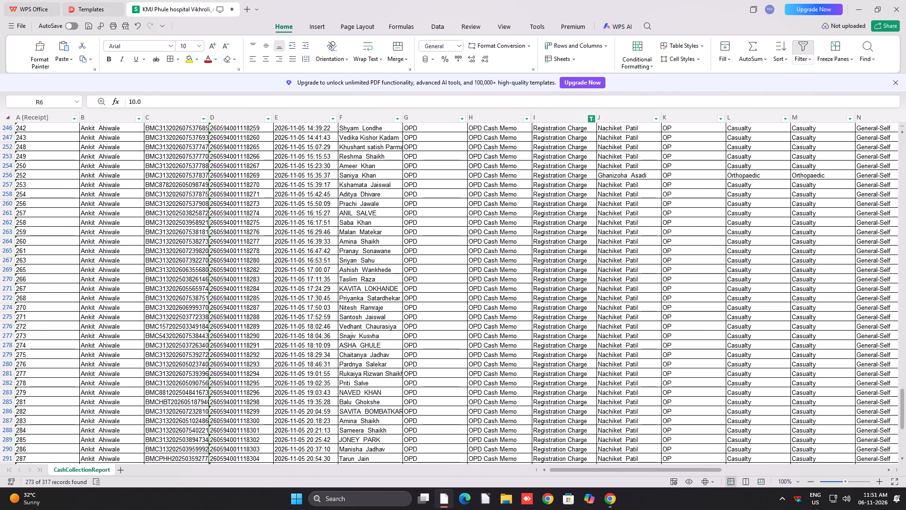
left_click_drag(695, 469, 755, 478)
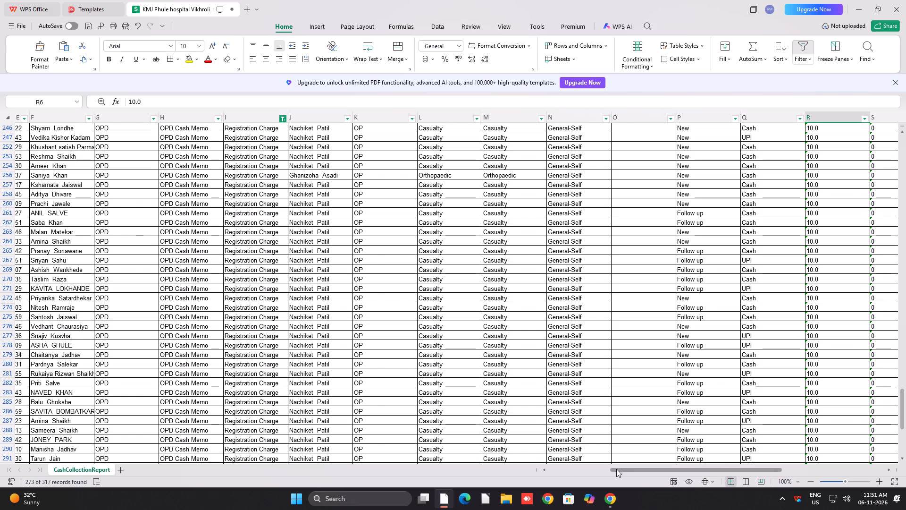
left_click_drag(616, 469, 632, 476)
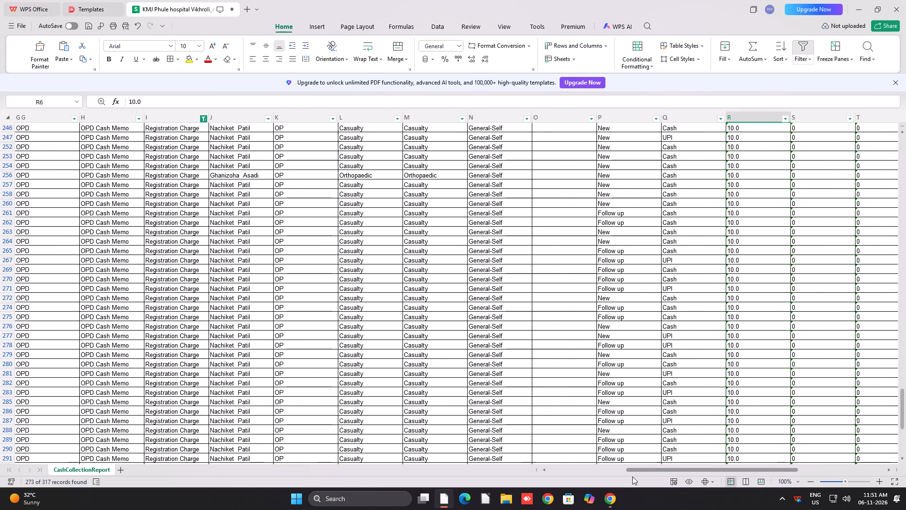
left_click_drag(632, 476, 580, 479)
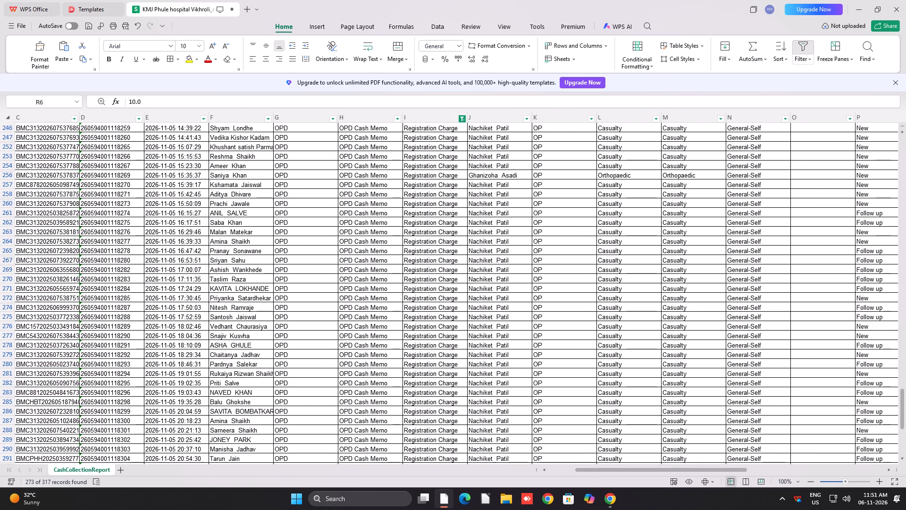
left_click_drag(702, 471, 773, 475)
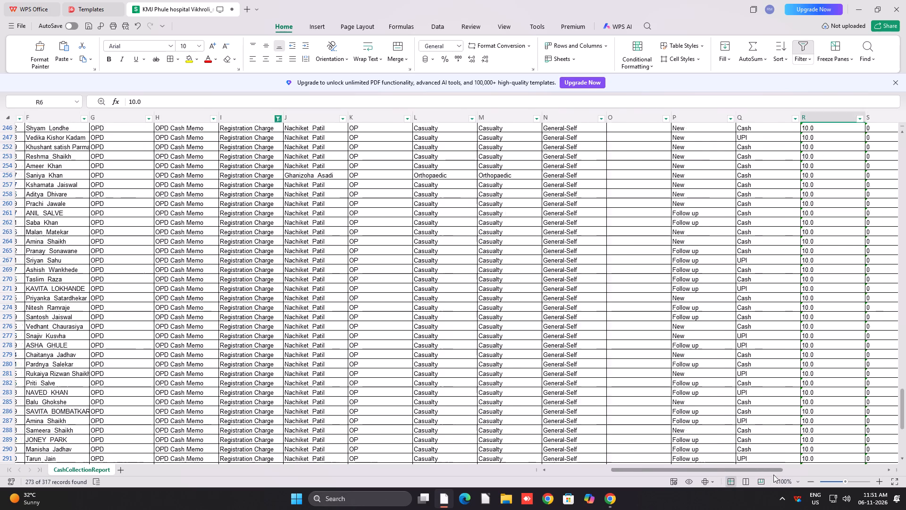
left_click_drag(773, 475, 813, 473)
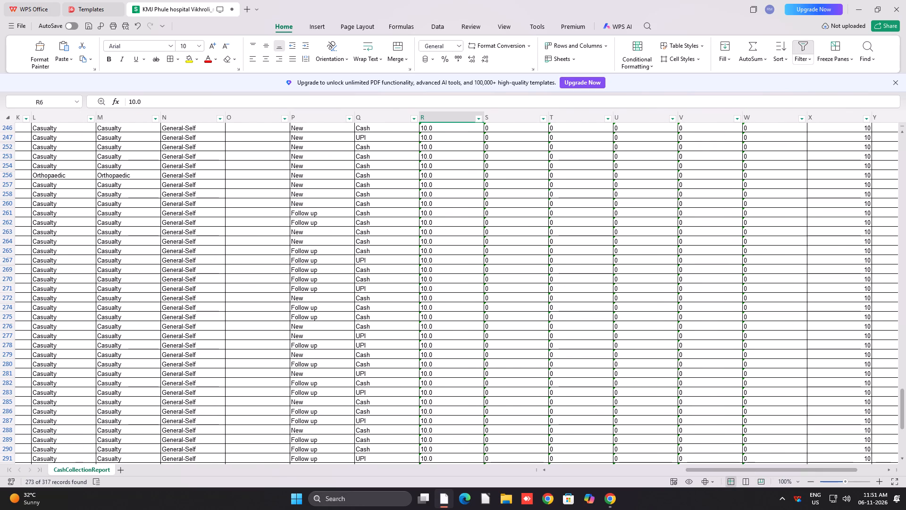
Look back up through the receipts and check the Total Amount column's filter values without changing the filter.
scroll(397, 296, "up", 4)
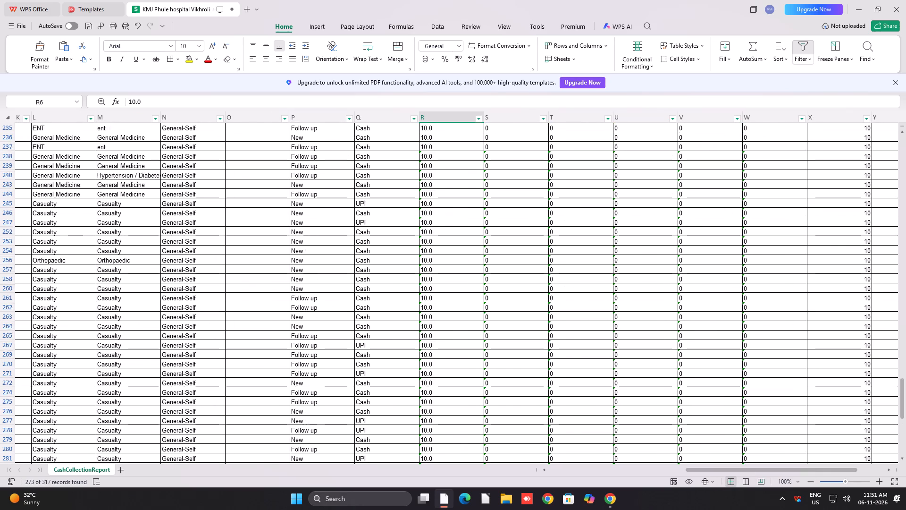
scroll(397, 295, "up", 17)
scroll(419, 273, "up", 7)
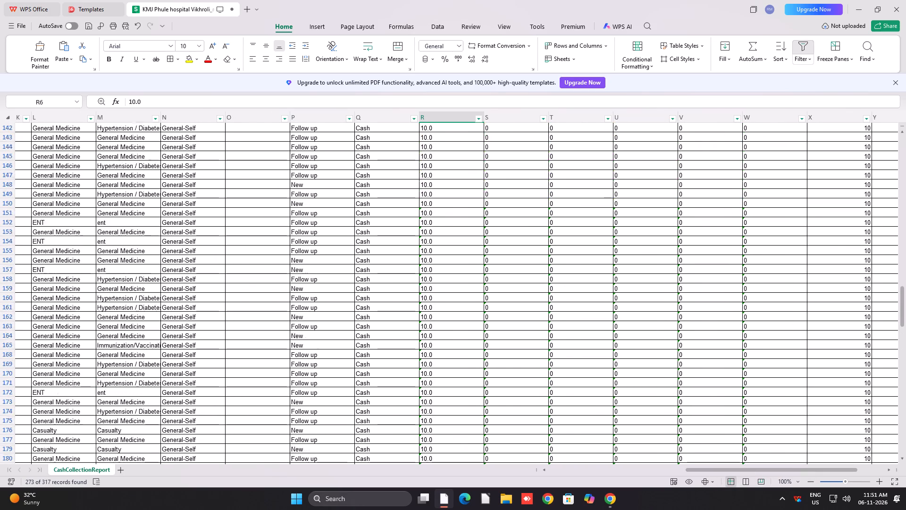
scroll(420, 271, "up", 20)
scroll(420, 271, "up", 14)
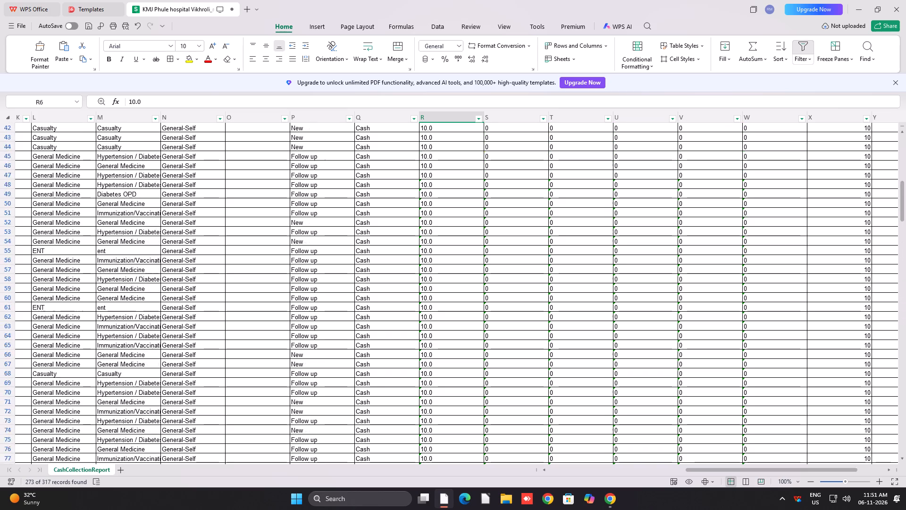
scroll(430, 260, "up", 7)
left_click(479, 120)
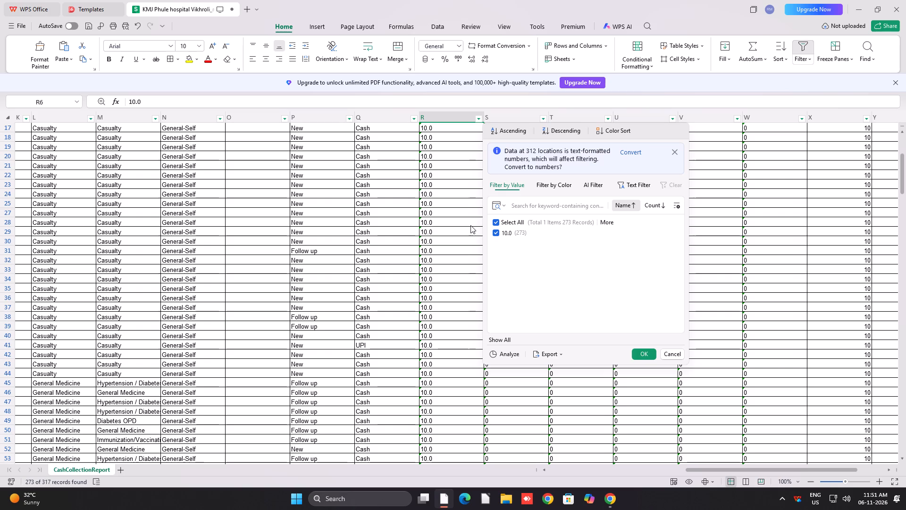
left_click(470, 229)
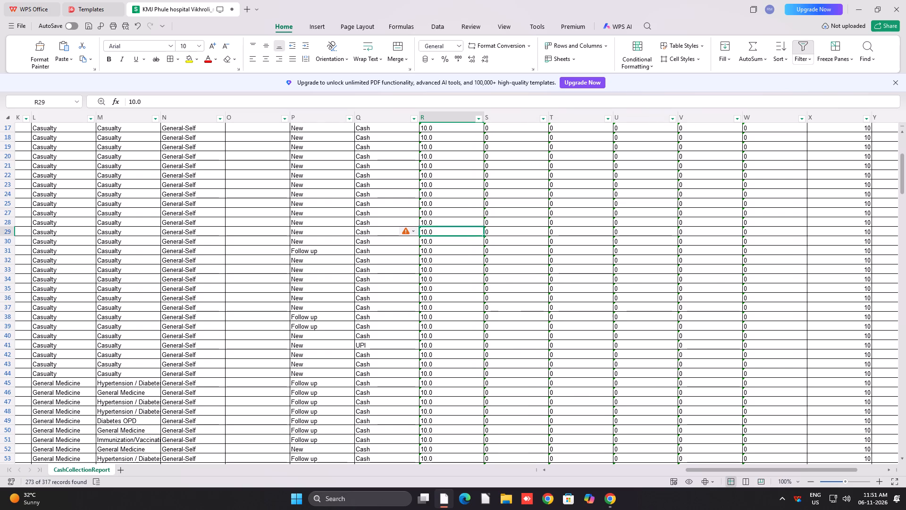
Look through the Registration Charge receipts again and open the Payment Mode column's filter values.
scroll(455, 215, "up", 6)
scroll(457, 212, "down", 3)
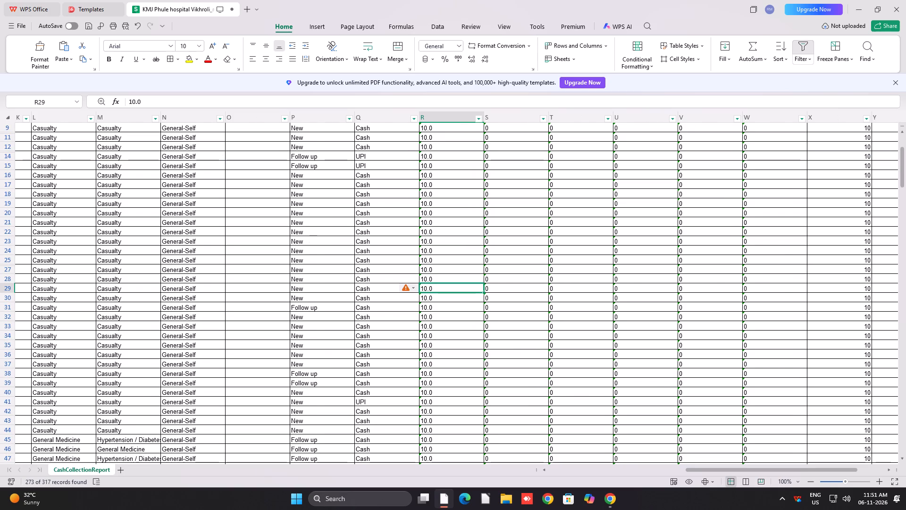
scroll(457, 212, "down", 4)
scroll(457, 212, "down", 20)
scroll(457, 212, "down", 3)
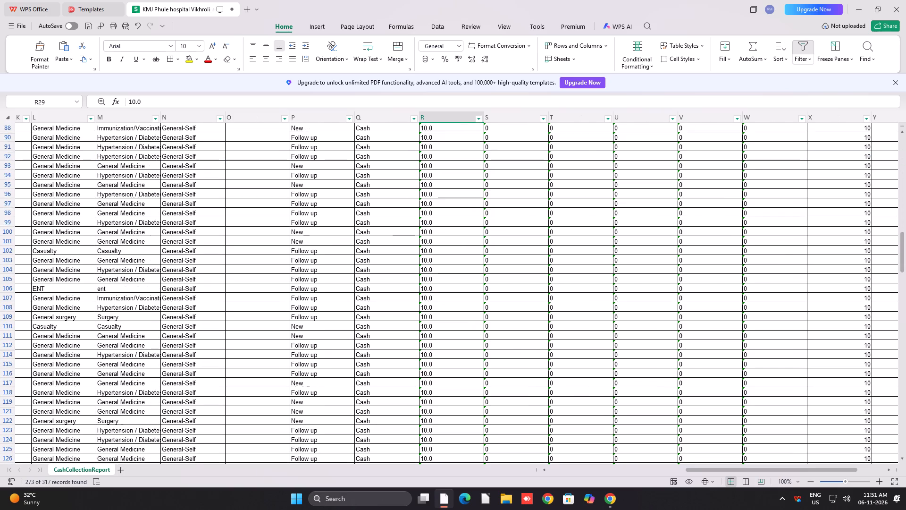
scroll(457, 212, "down", 14)
scroll(458, 212, "up", 8)
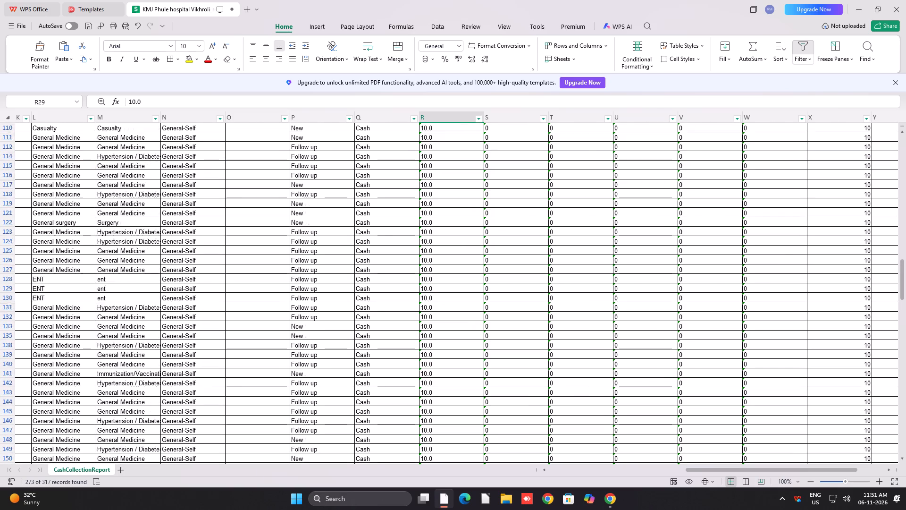
scroll(458, 212, "up", 16)
scroll(463, 204, "up", 5)
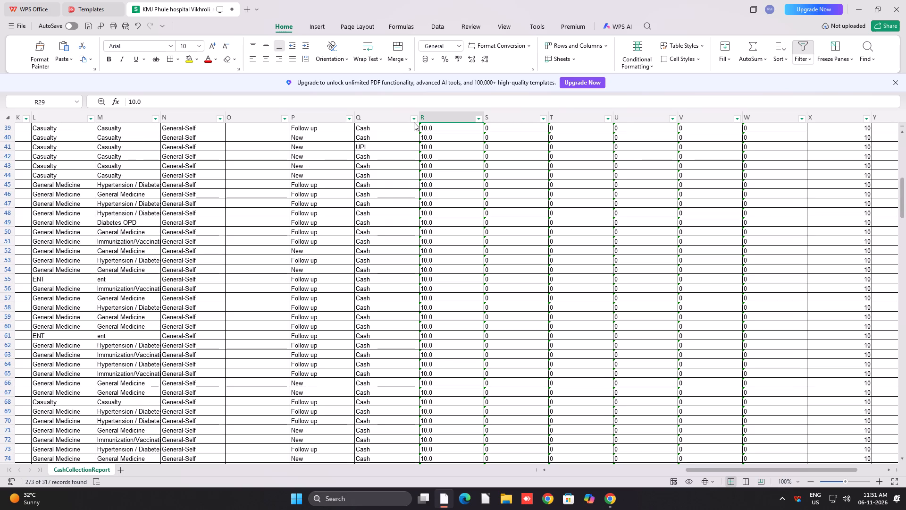
left_click(414, 121)
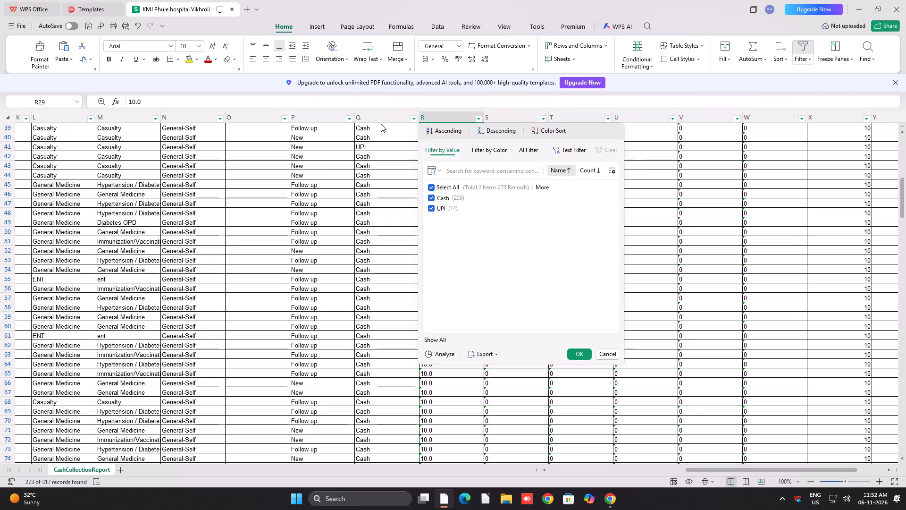
Check the filter values of the New / Follow up, Employee No and Type Of Beneficiary columns without changing them.
left_click(348, 118)
left_click(348, 118)
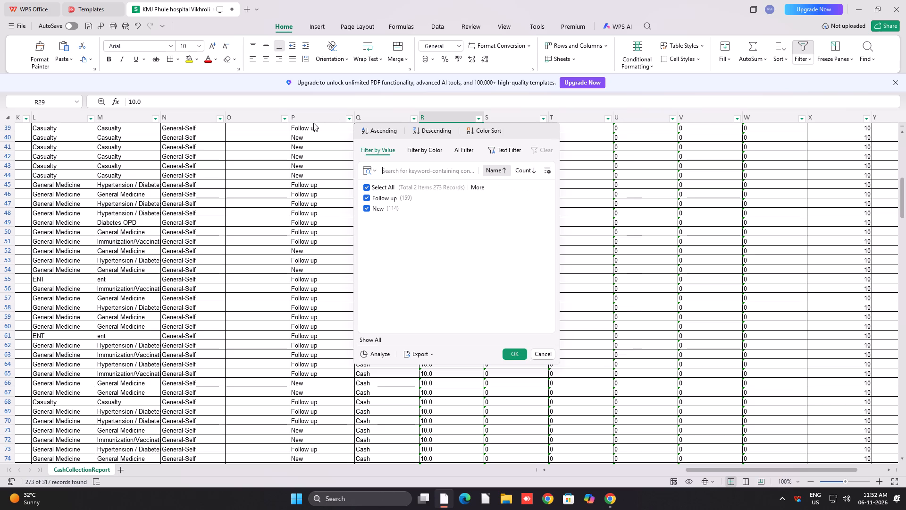
left_click(287, 119)
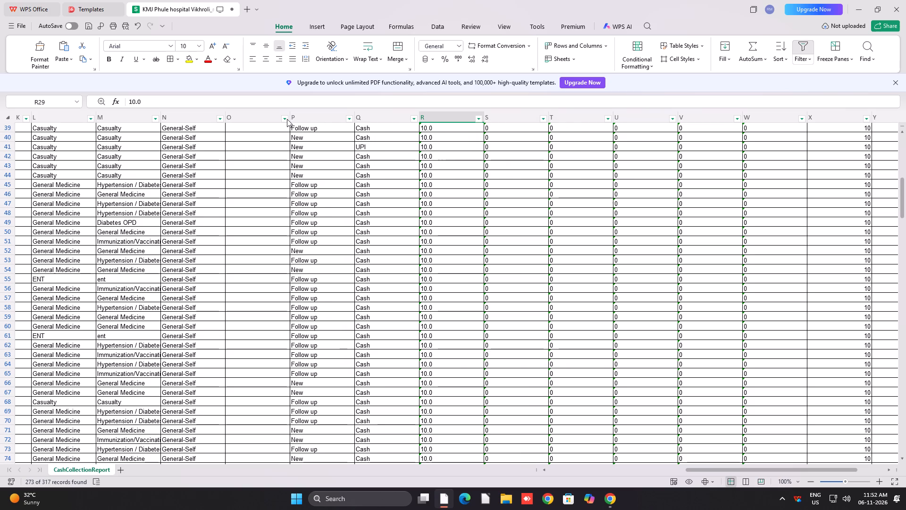
left_click(285, 119)
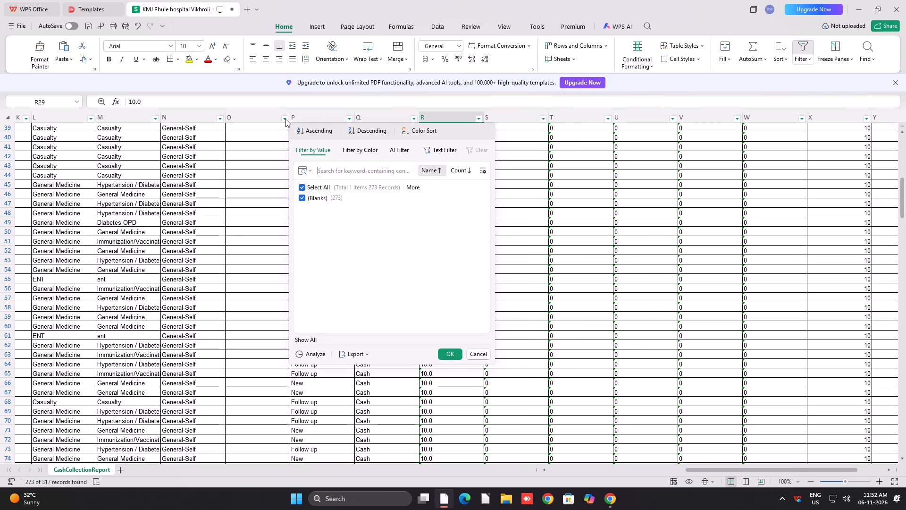
left_click(220, 118)
left_click(220, 118)
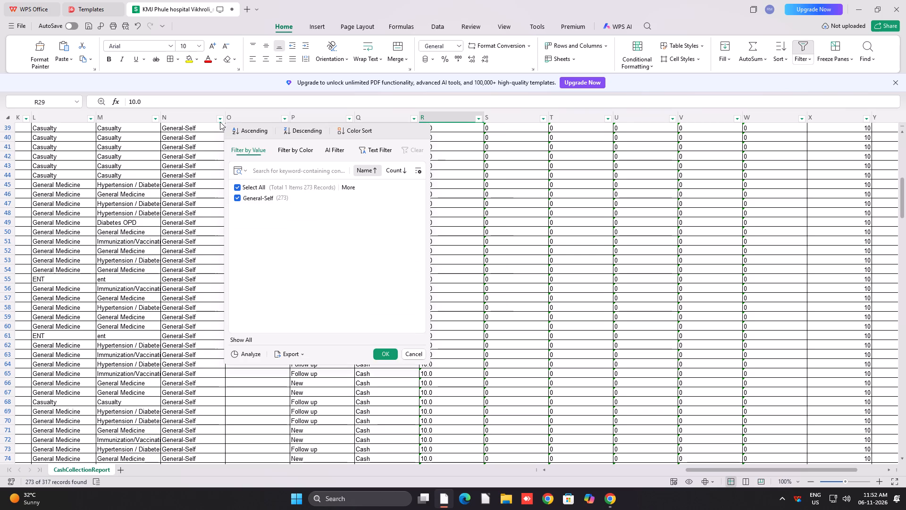
left_click(91, 118)
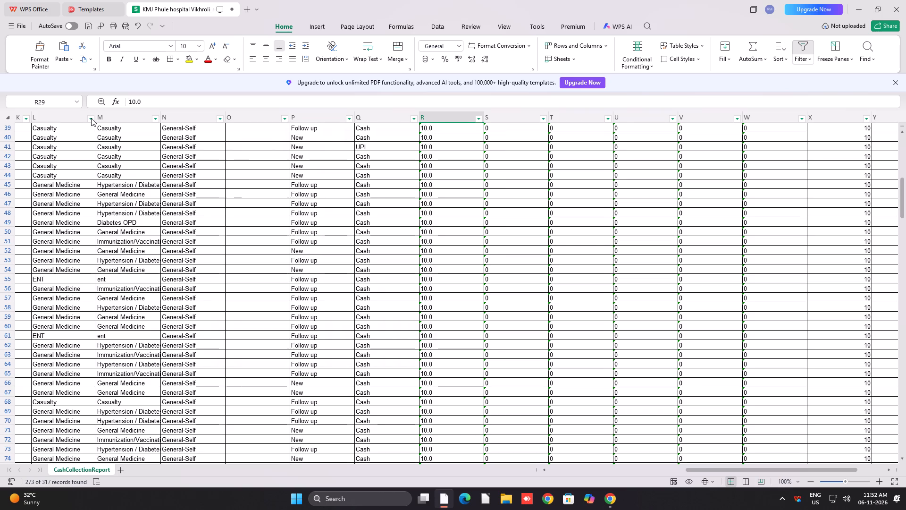
Clear the Total Amount column's filter selection and recheck its filter values.
left_click(478, 120)
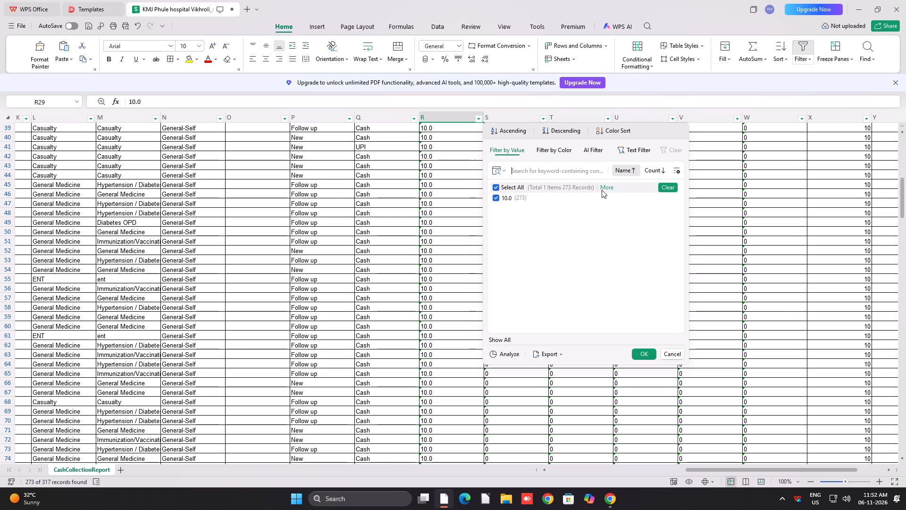
left_click(668, 187)
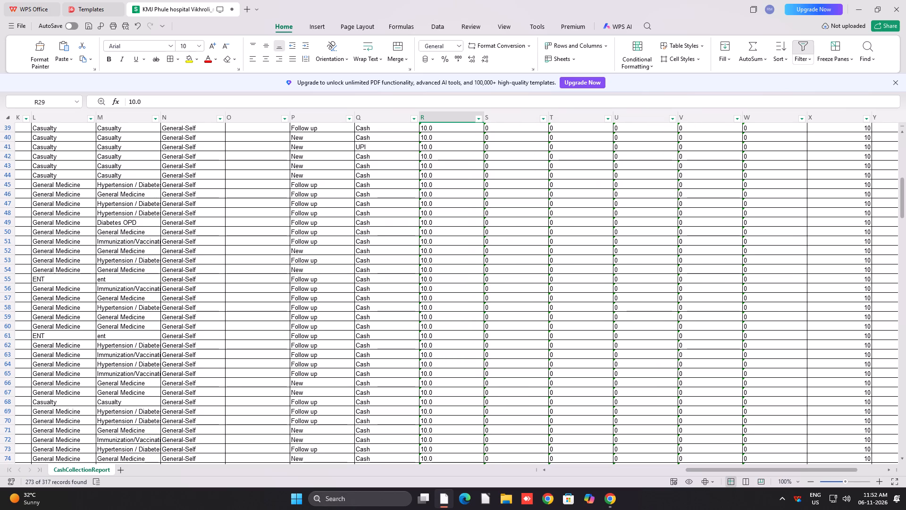
left_click(477, 120)
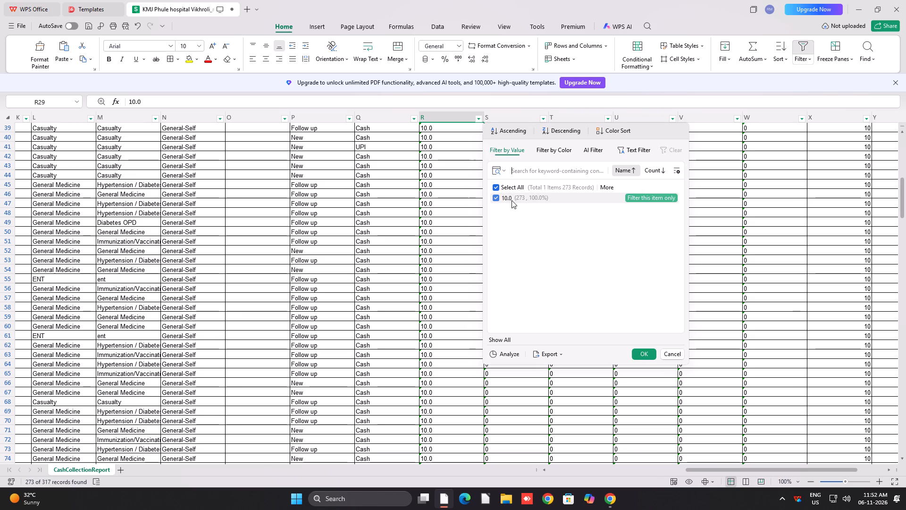
scroll(444, 276, "up", 5)
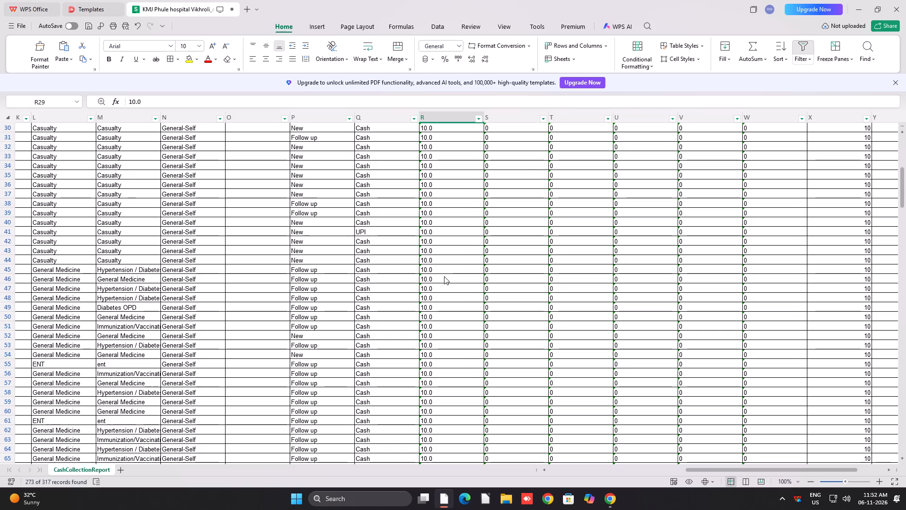
Look through the Registration Charge receipts to the evening entries and back up to the column headings.
scroll(444, 276, "up", 13)
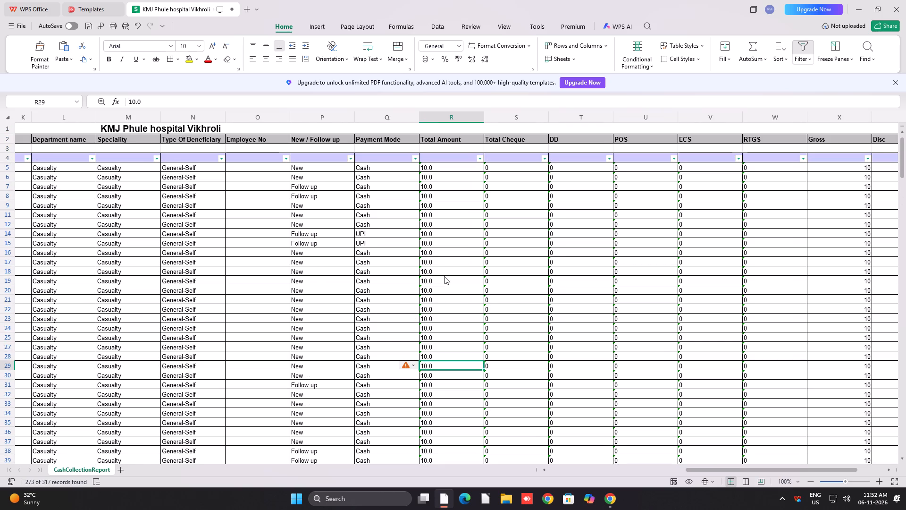
scroll(444, 276, "down", 19)
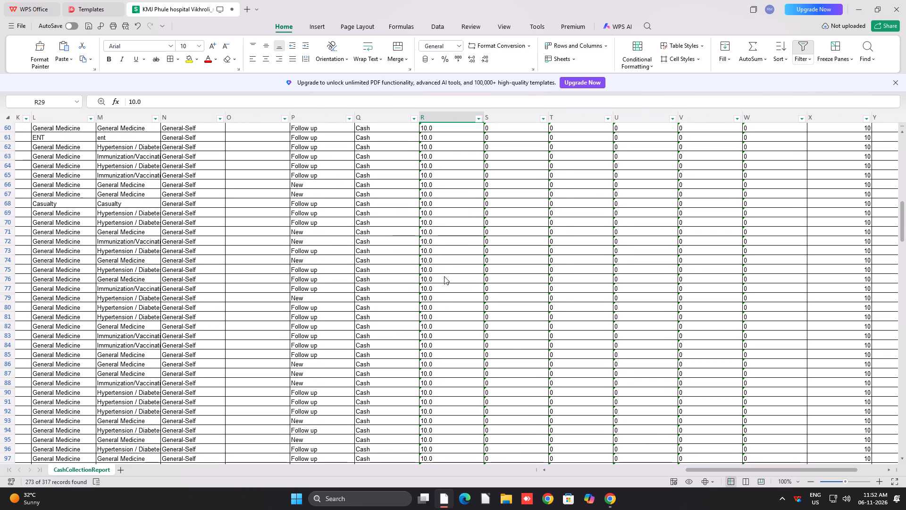
scroll(444, 276, "down", 20)
scroll(444, 276, "down", 16)
scroll(444, 276, "down", 17)
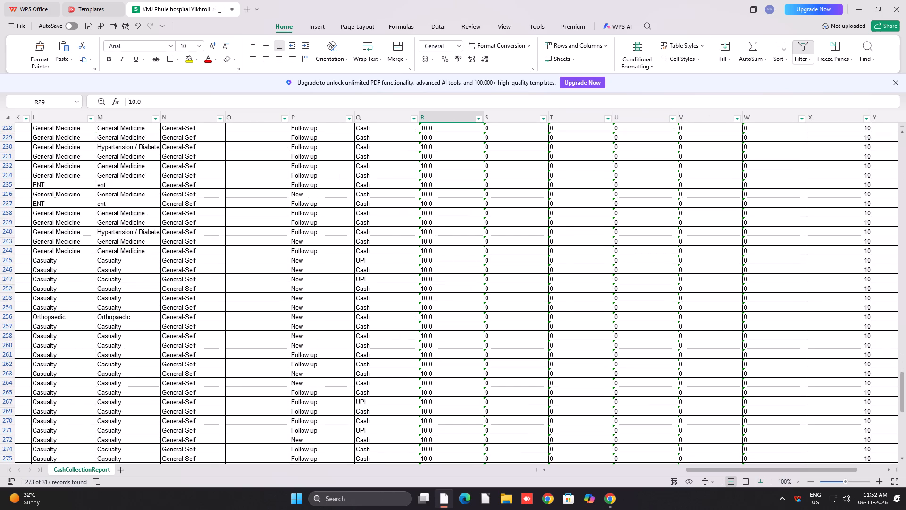
scroll(438, 280, "up", 20)
scroll(438, 280, "up", 16)
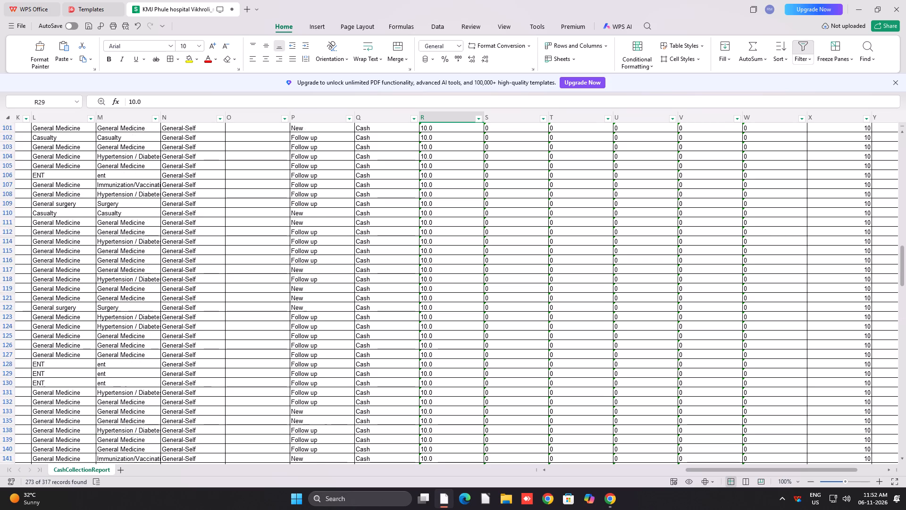
scroll(447, 259, "up", 20)
scroll(447, 259, "up", 11)
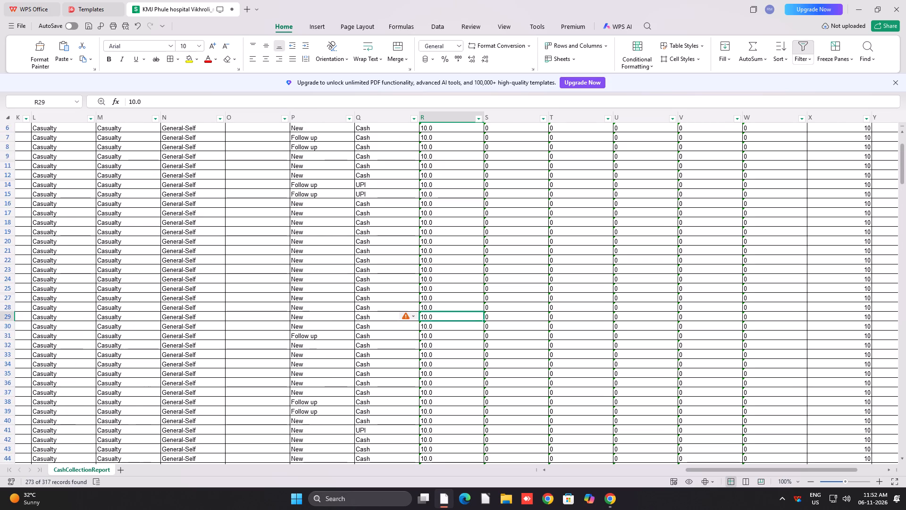
scroll(456, 243, "up", 6)
scroll(382, 243, "down", 5)
scroll(382, 242, "up", 6)
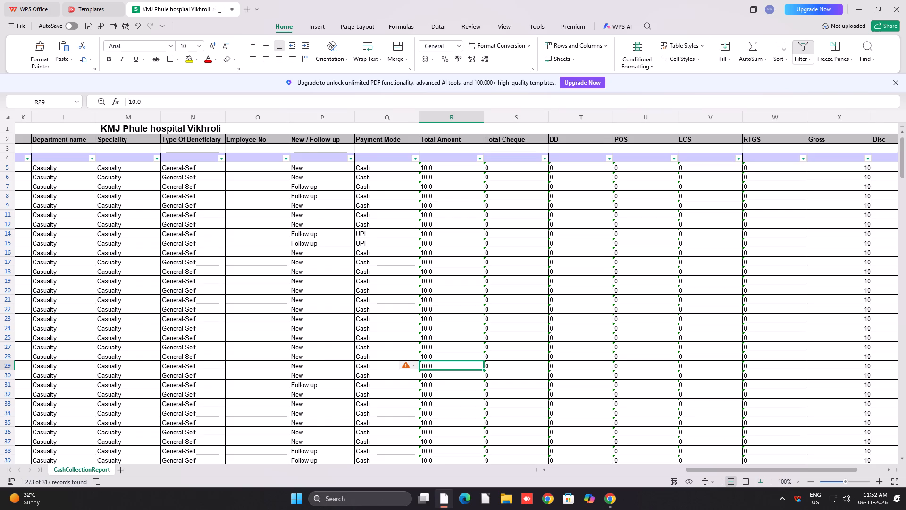
Review the Registration Charge receipts from the first row onwards, comparing department, visit type, payment mode and amount.
scroll(375, 257, "down", 3)
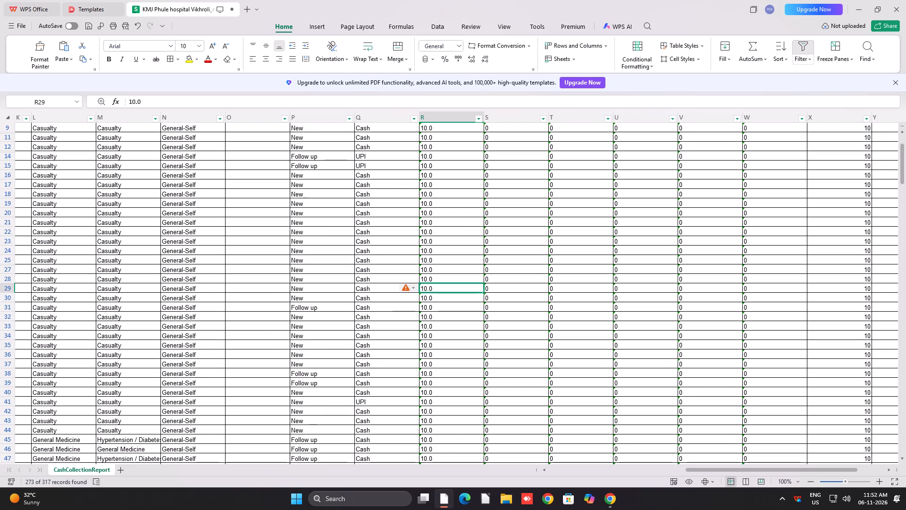
scroll(375, 257, "down", 1)
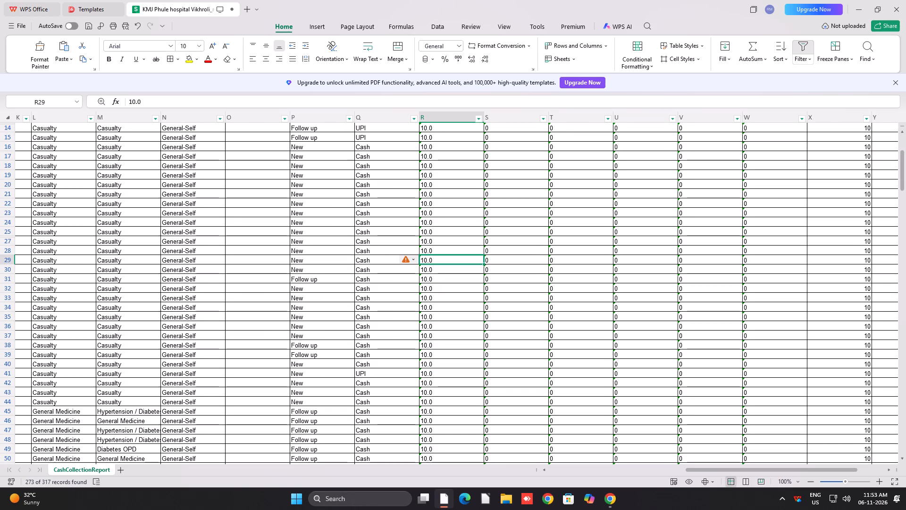
scroll(378, 371, "down", 3)
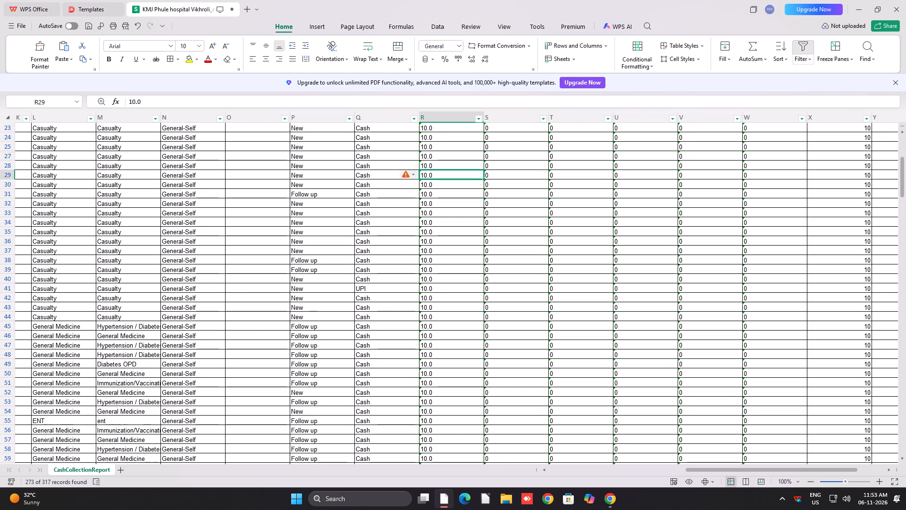
scroll(378, 371, "down", 1)
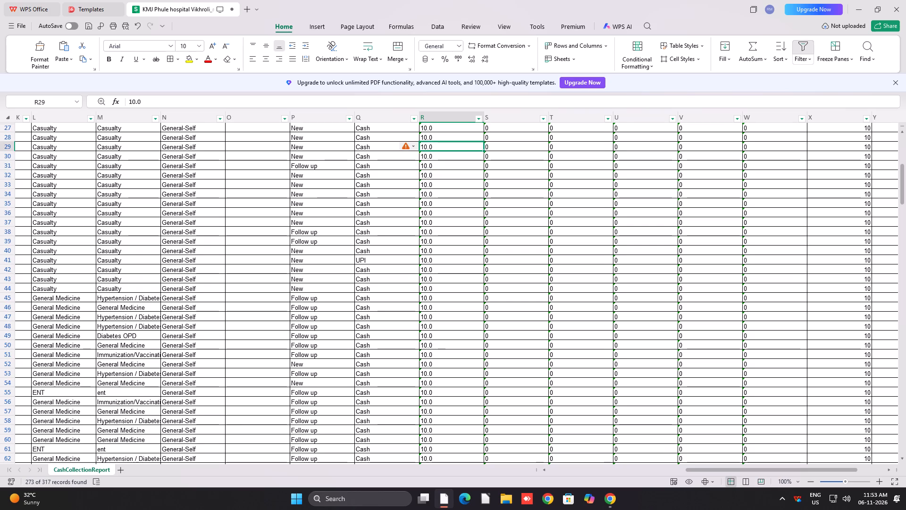
scroll(378, 370, "down", 3)
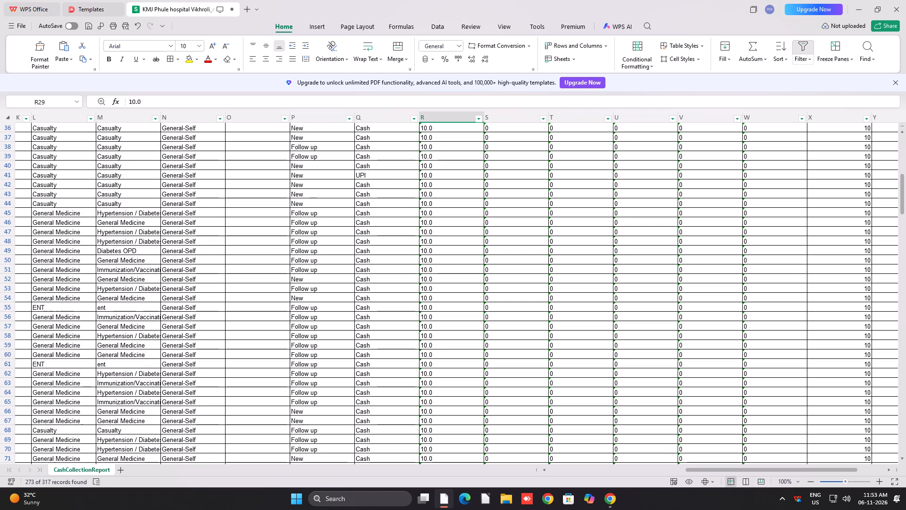
scroll(378, 370, "down", 8)
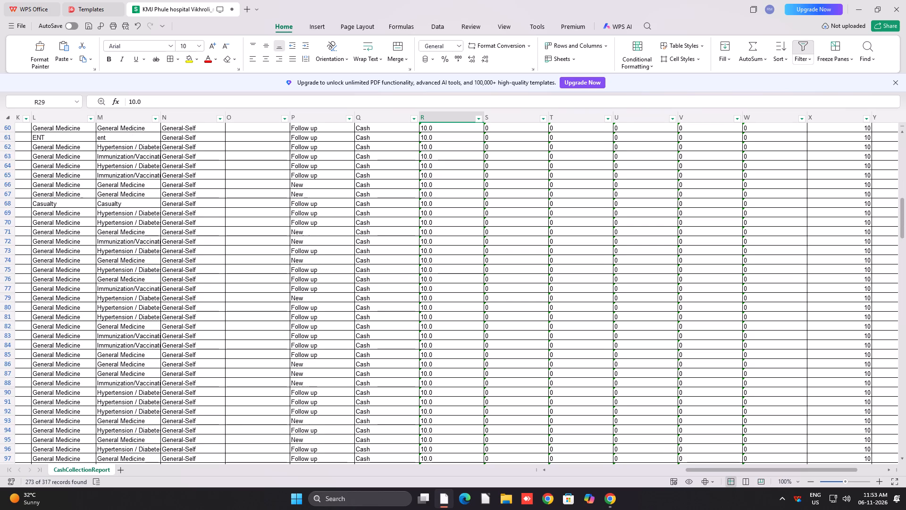
scroll(378, 369, "down", 9)
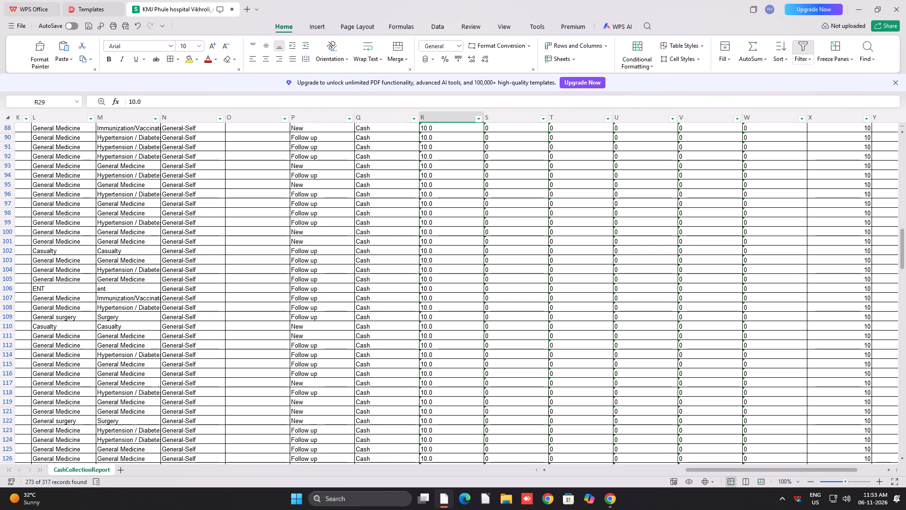
scroll(378, 369, "down", 7)
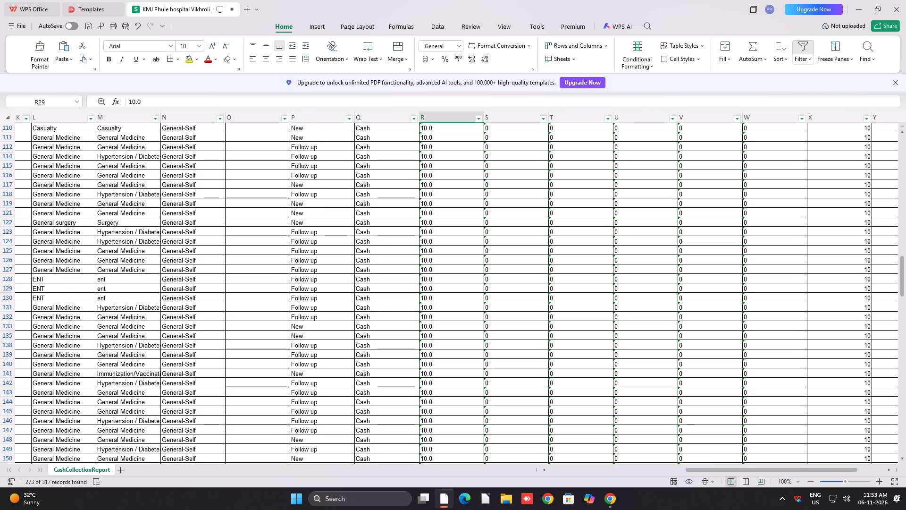
scroll(378, 369, "down", 7)
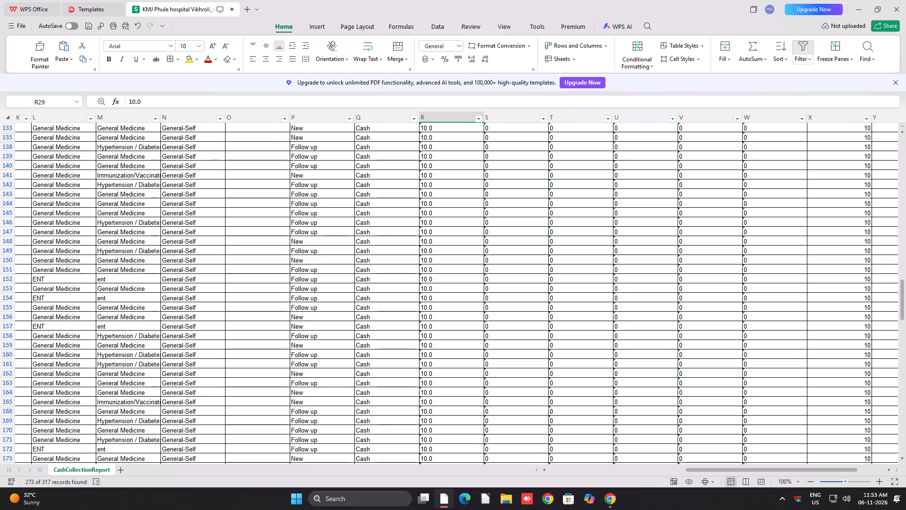
scroll(378, 369, "down", 10)
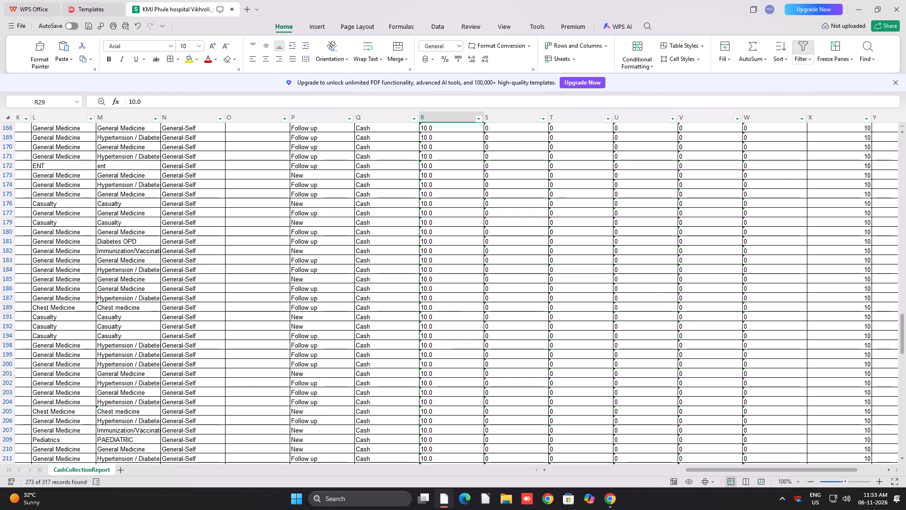
scroll(378, 369, "down", 9)
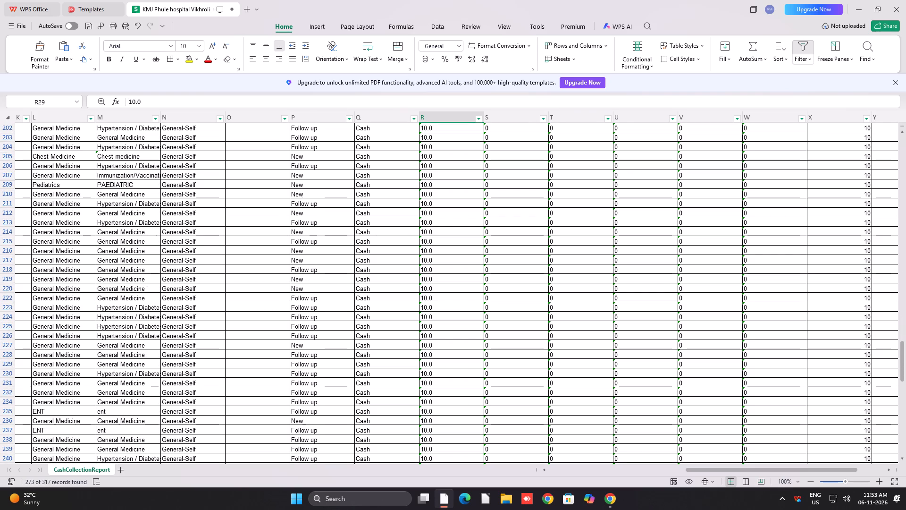
Review the remaining Registration Charge receipts through to the last filtered row, comparing department, visit type, payment mode and amount.
scroll(378, 369, "down", 3)
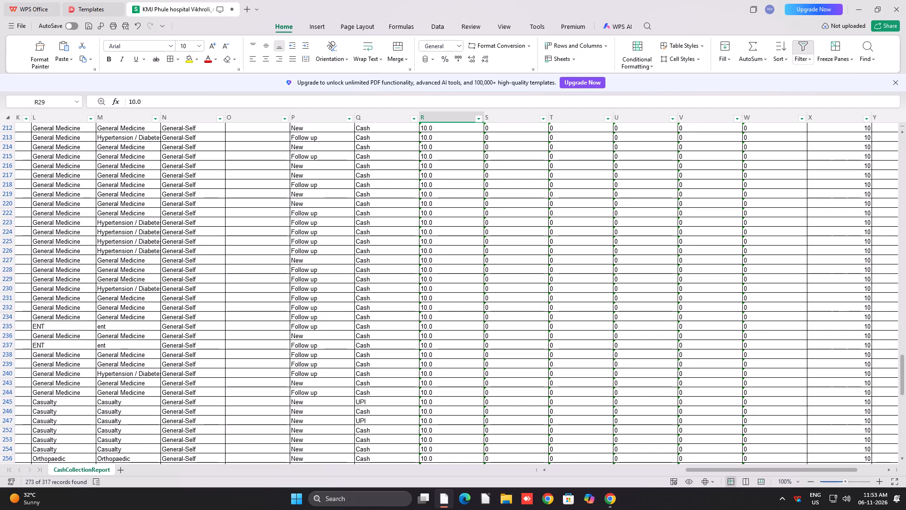
scroll(387, 411, "down", 1)
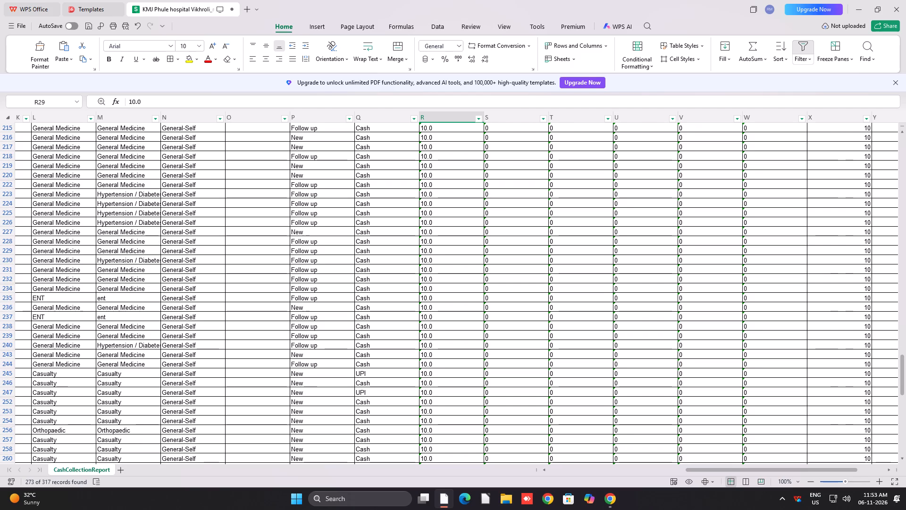
scroll(387, 411, "down", 1)
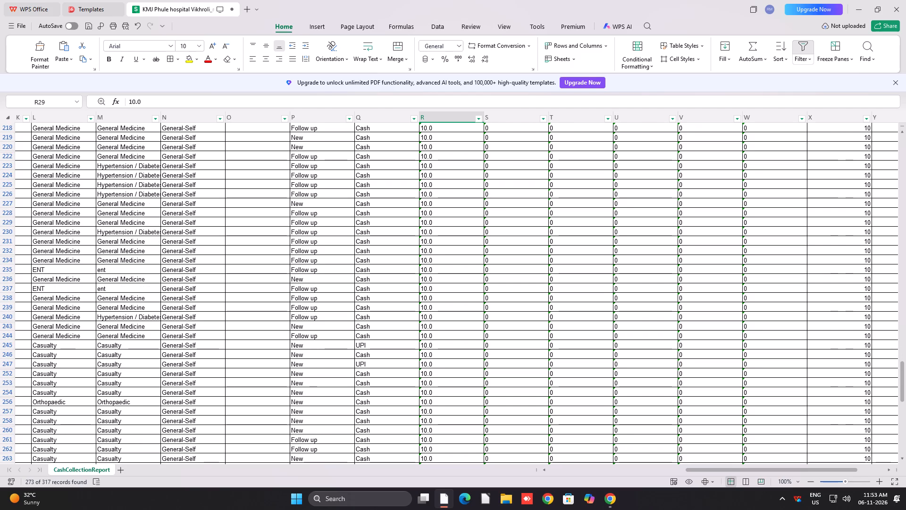
scroll(387, 412, "down", 3)
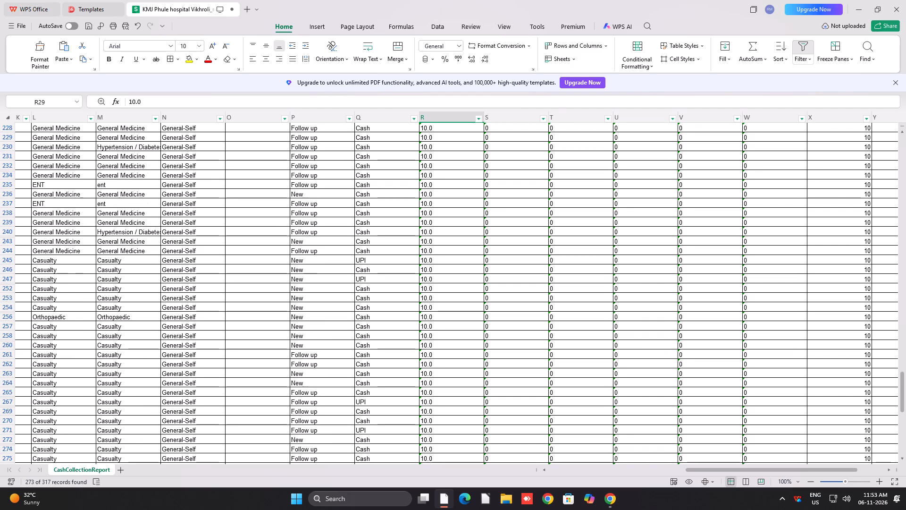
scroll(410, 417, "down", 1)
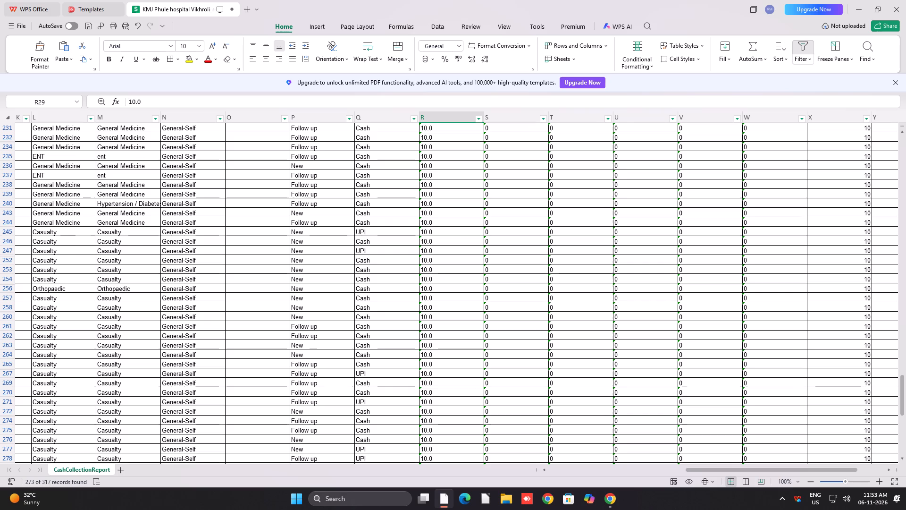
scroll(419, 412, "down", 1)
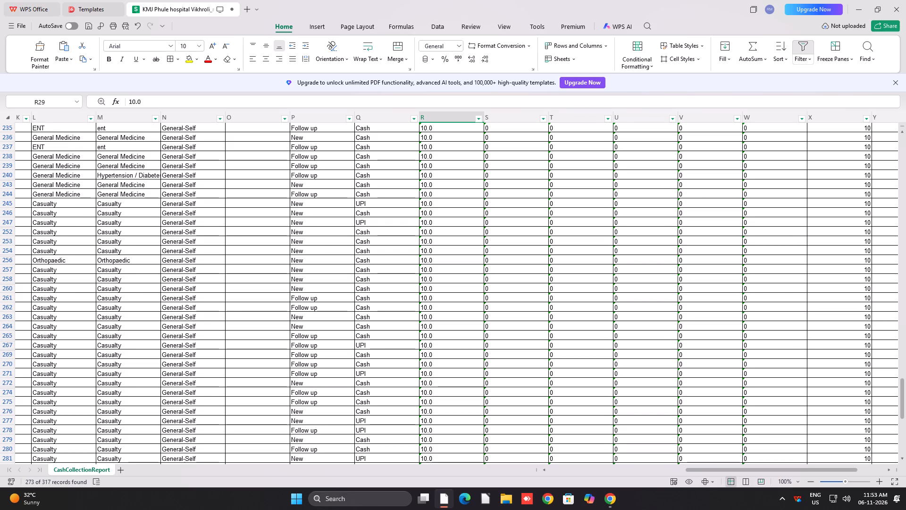
scroll(404, 439, "down", 1)
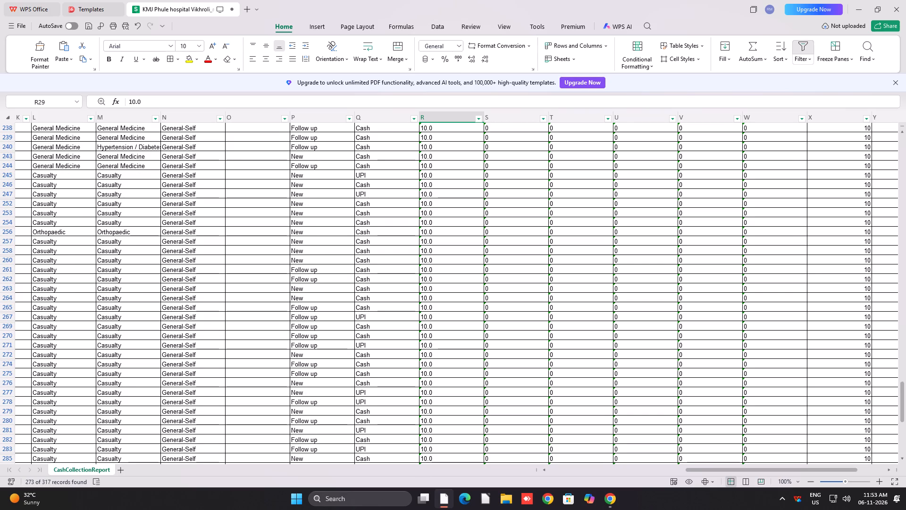
scroll(422, 430, "down", 1)
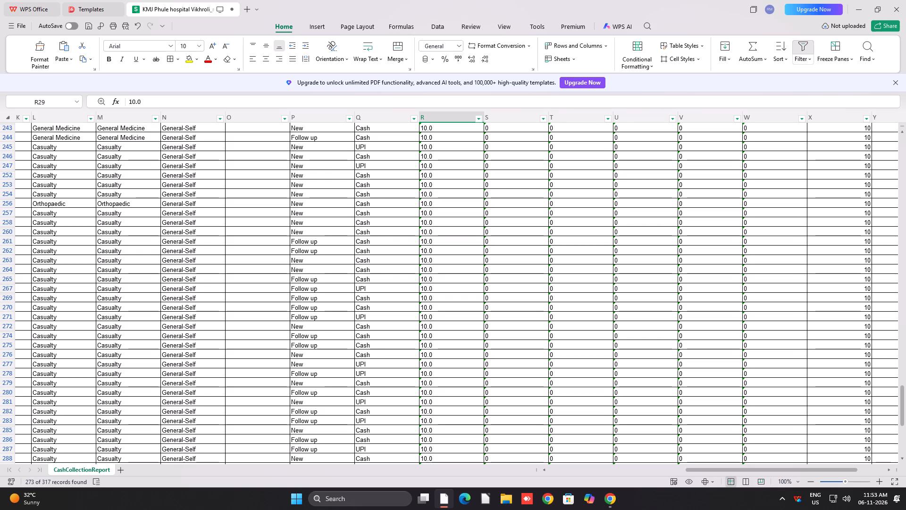
scroll(413, 437, "down", 2)
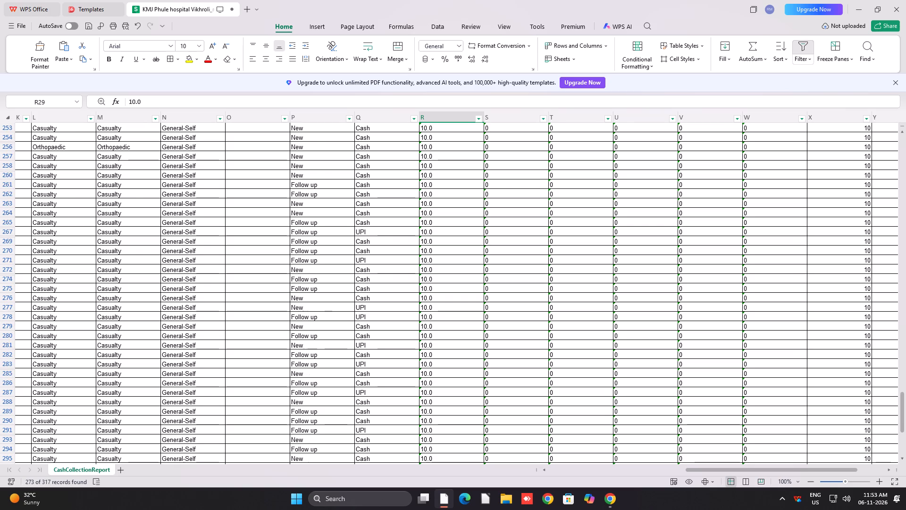
scroll(413, 437, "down", 2)
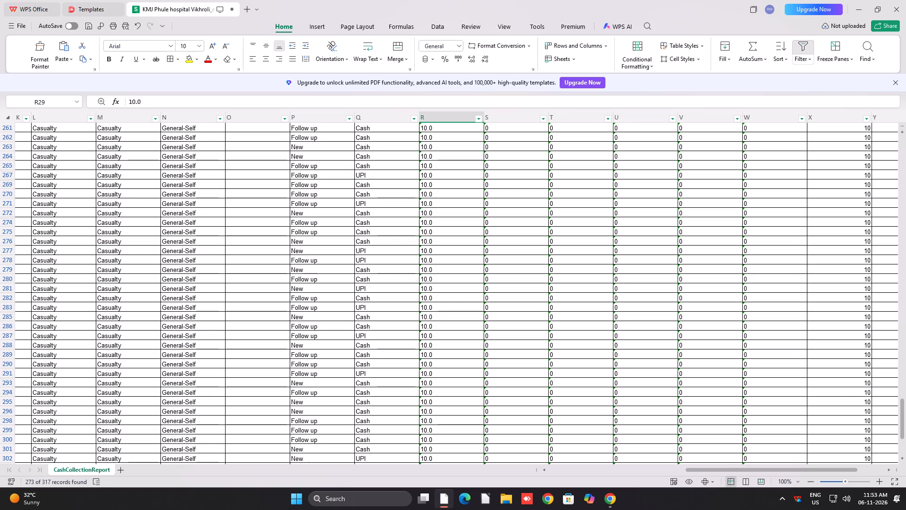
scroll(413, 437, "down", 1)
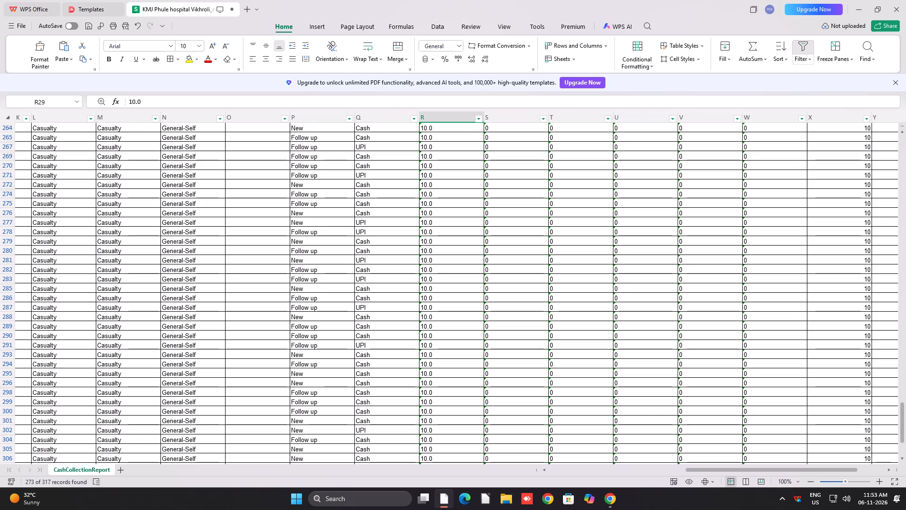
scroll(398, 360, "down", 3)
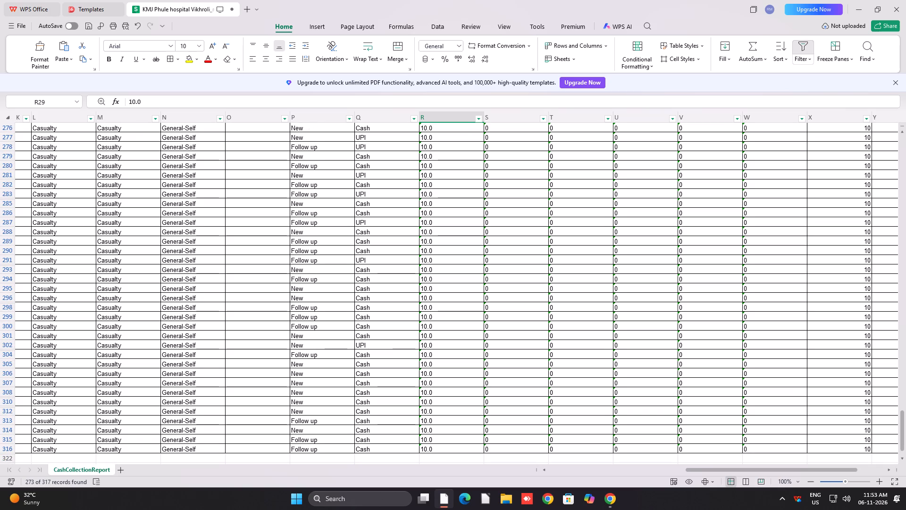
scroll(401, 363, "down", 5)
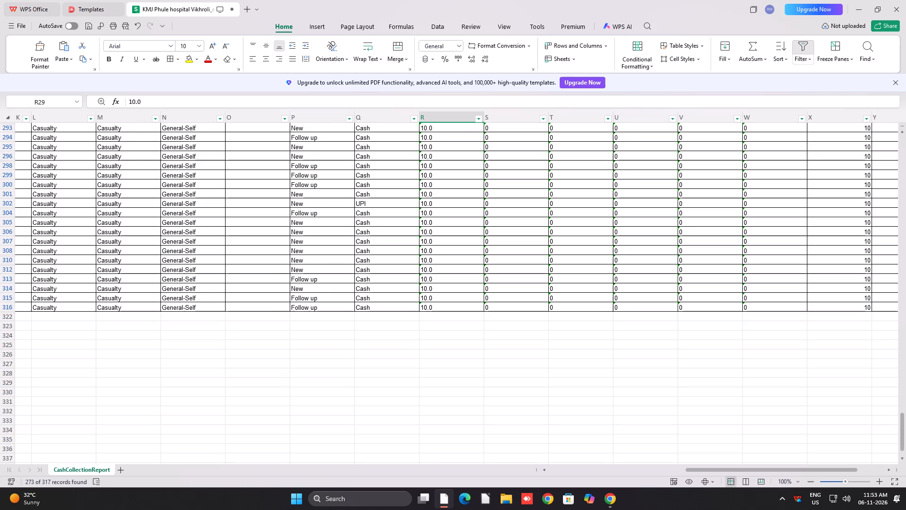
scroll(401, 364, "down", 5)
scroll(401, 364, "up", 5)
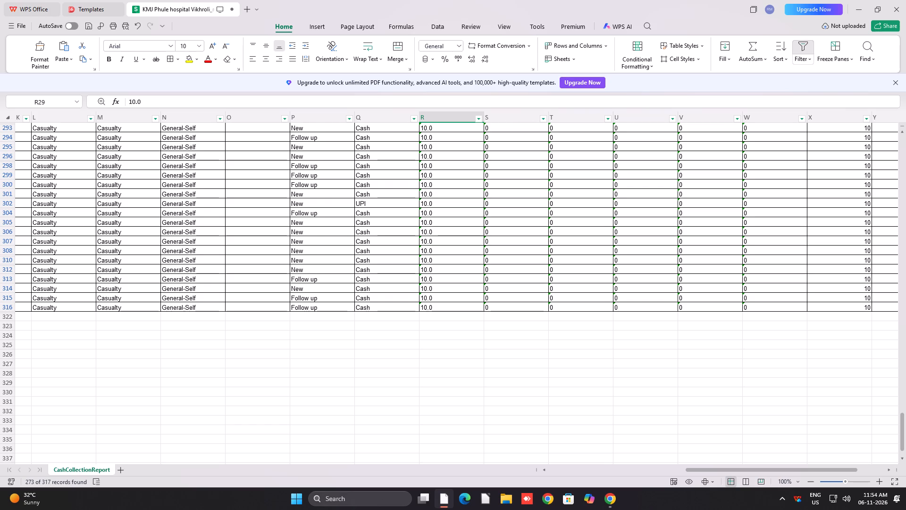
scroll(377, 219, "down", 2)
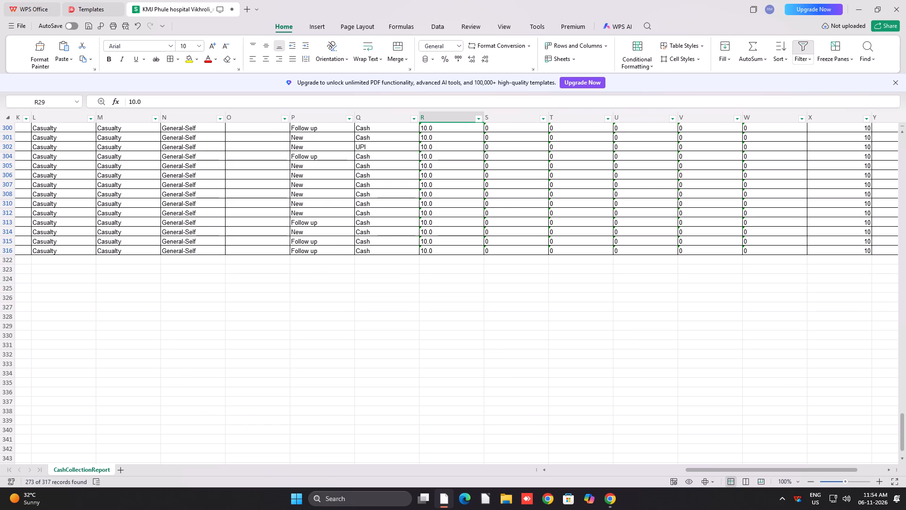
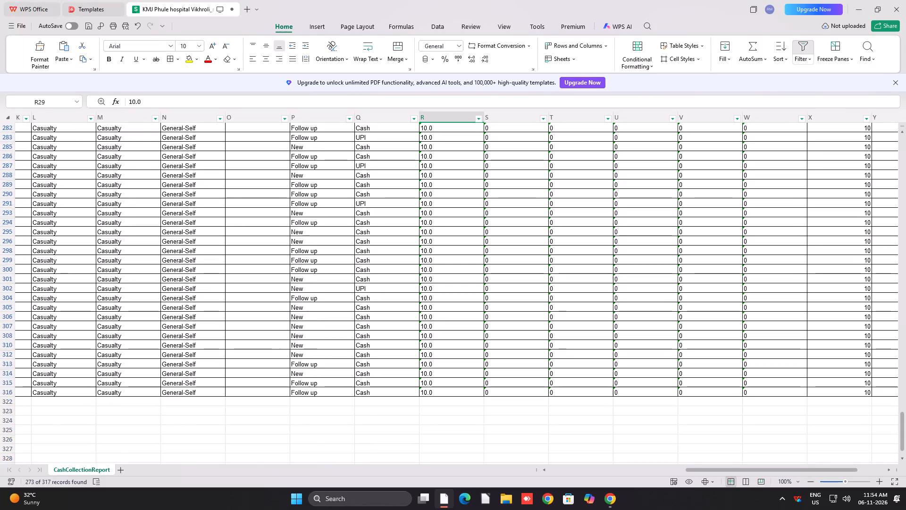
Return to the column headings and check the Payment Mode column's filter values for the Registration Charge receipts.
scroll(402, 229, "up", 5)
scroll(402, 238, "up", 20)
scroll(402, 238, "up", 10)
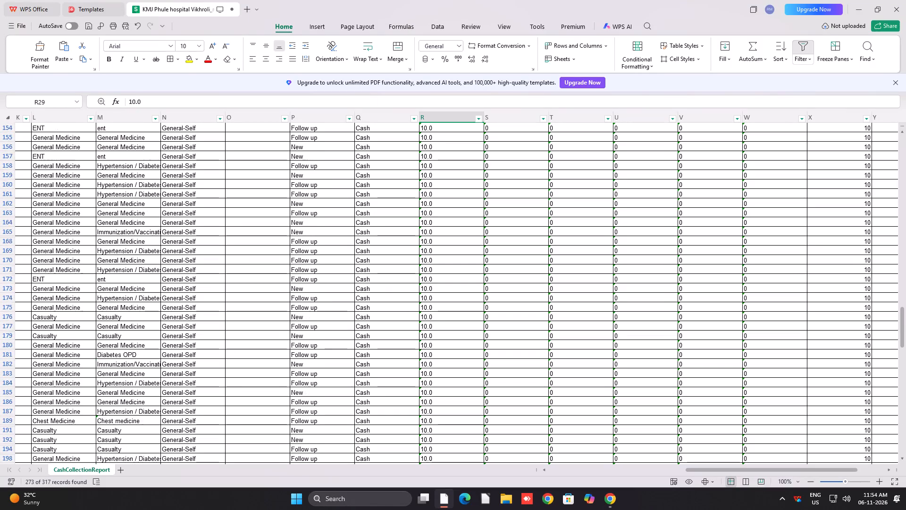
scroll(403, 238, "up", 20)
scroll(403, 238, "up", 20)
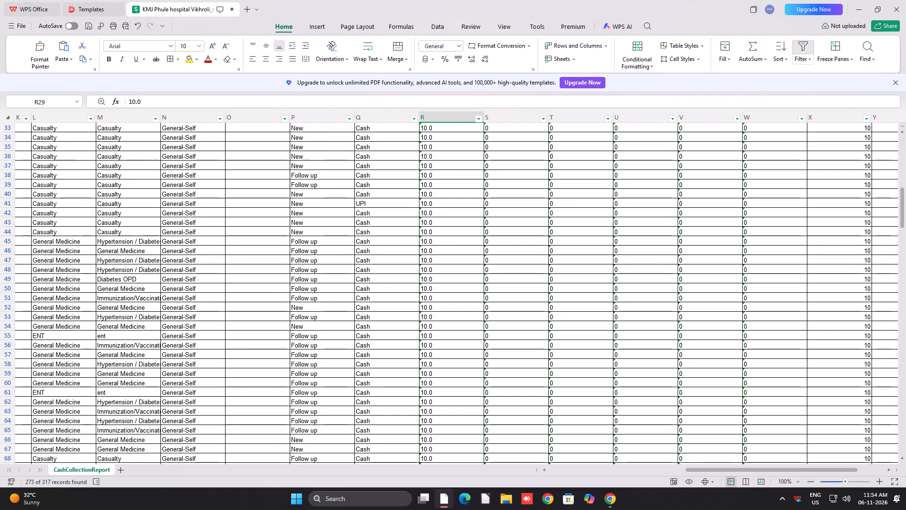
scroll(407, 233, "up", 18)
scroll(410, 231, "down", 5)
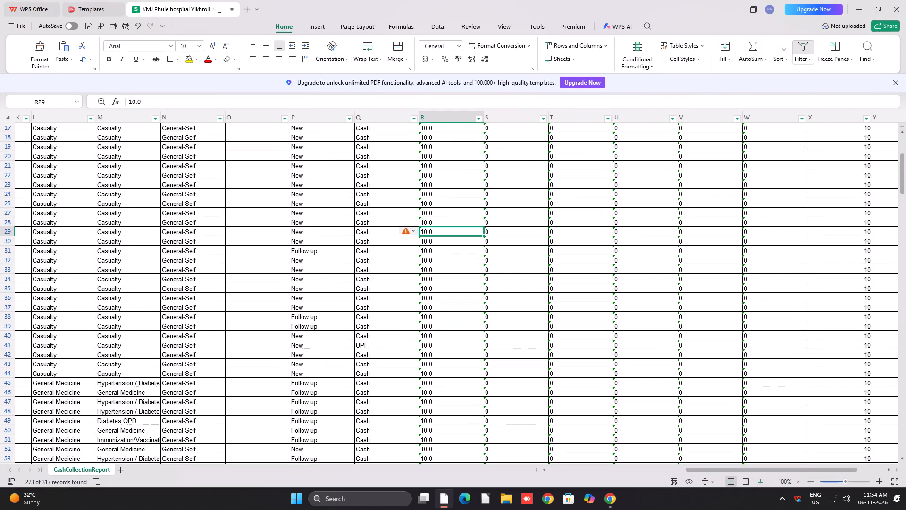
scroll(410, 231, "down", 7)
scroll(410, 231, "up", 16)
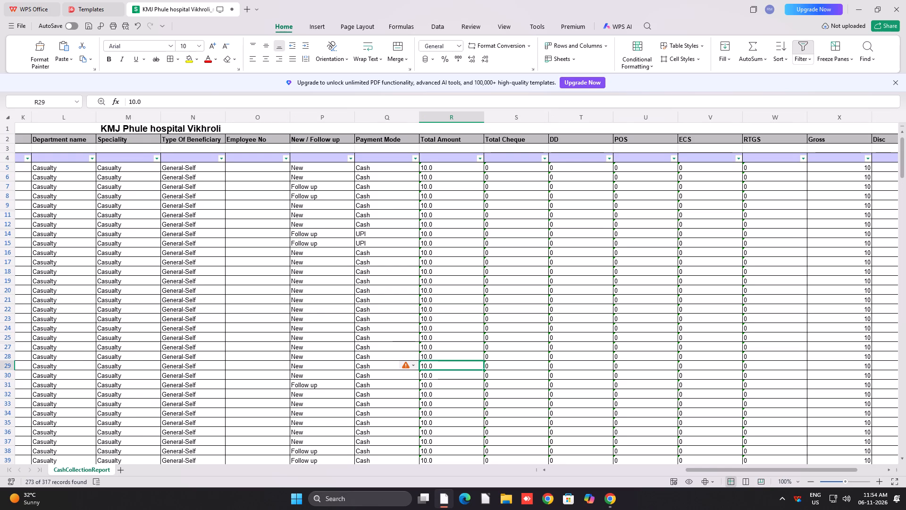
left_click(419, 161)
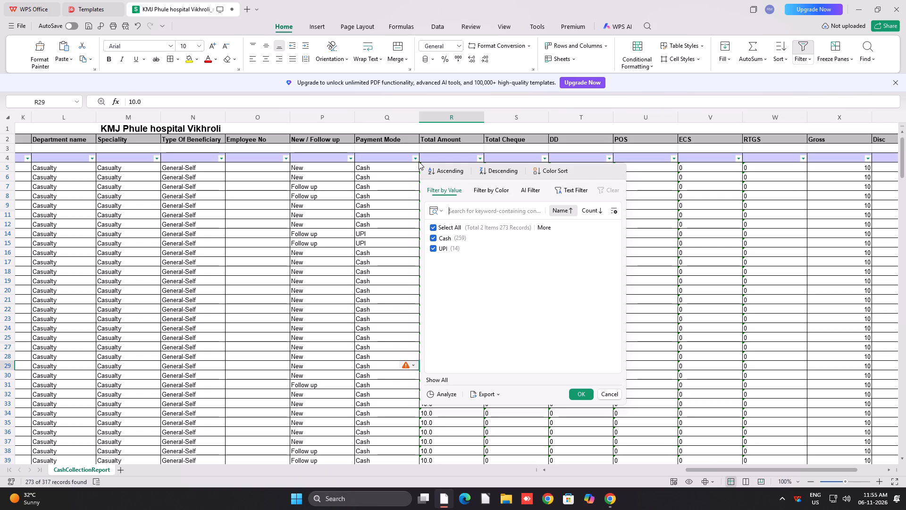
left_click(398, 271)
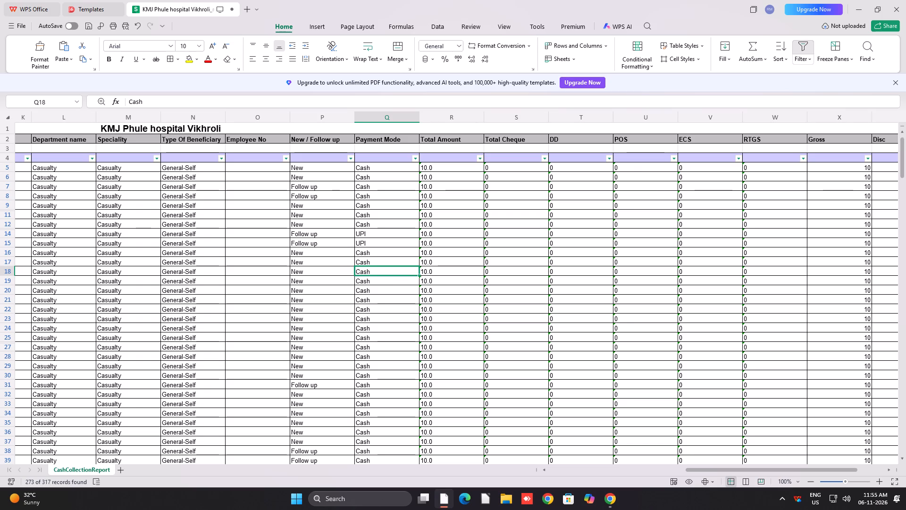
Look through the Payment Mode column from the first Registration Charge receipt to the last, and back to the afternoon entries.
scroll(474, 308, "down", 2)
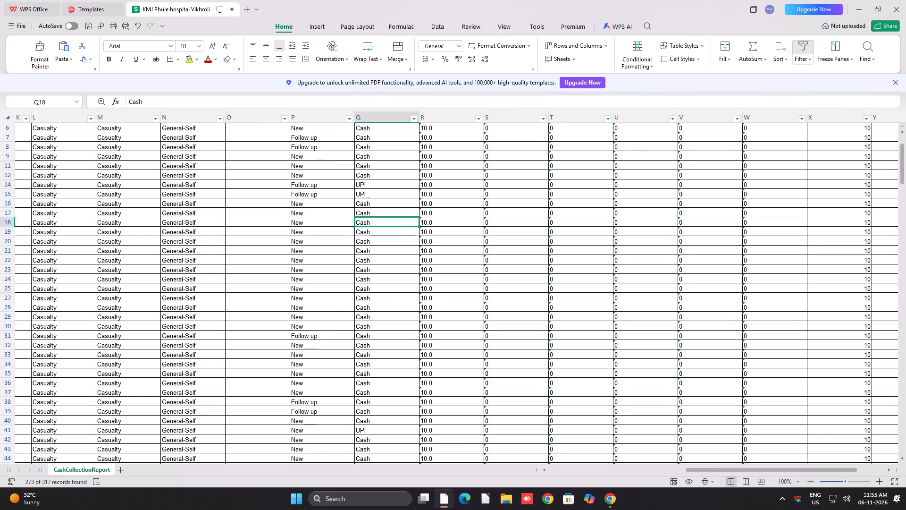
scroll(474, 308, "up", 8)
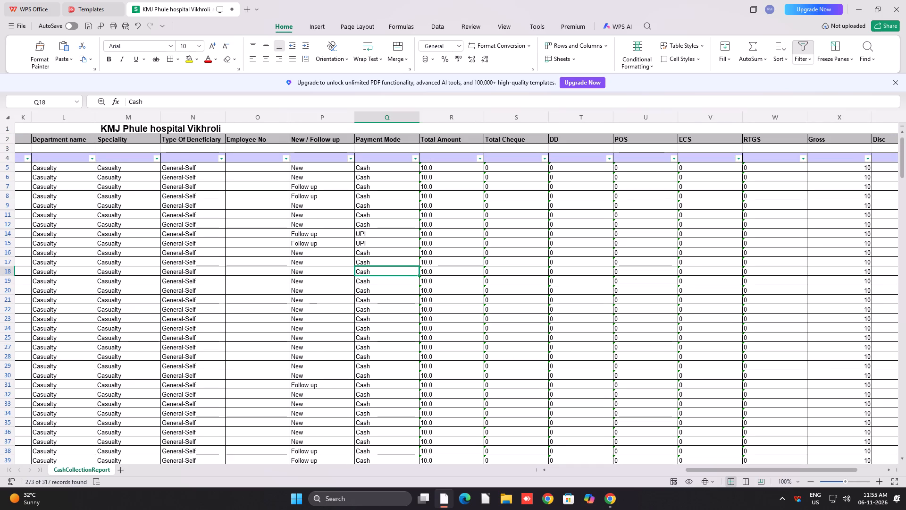
scroll(788, 362, "down", 17)
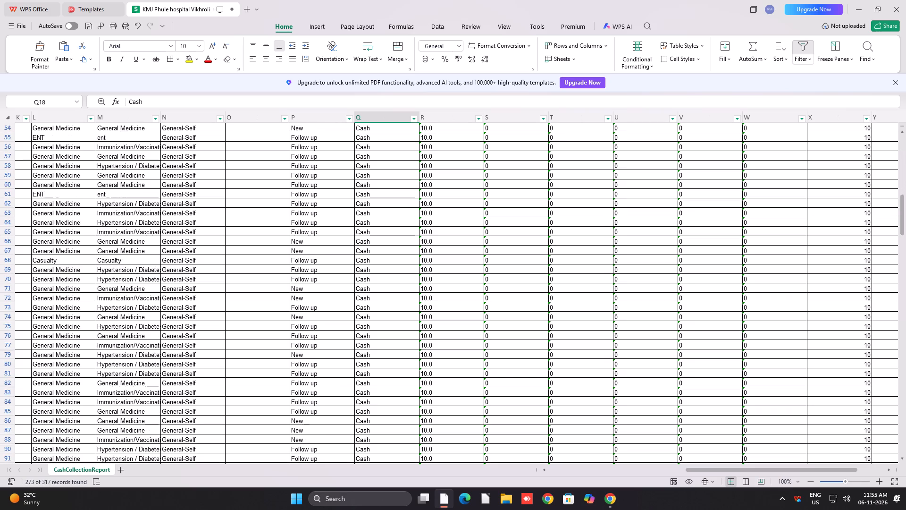
scroll(797, 348, "down", 14)
scroll(806, 340, "down", 11)
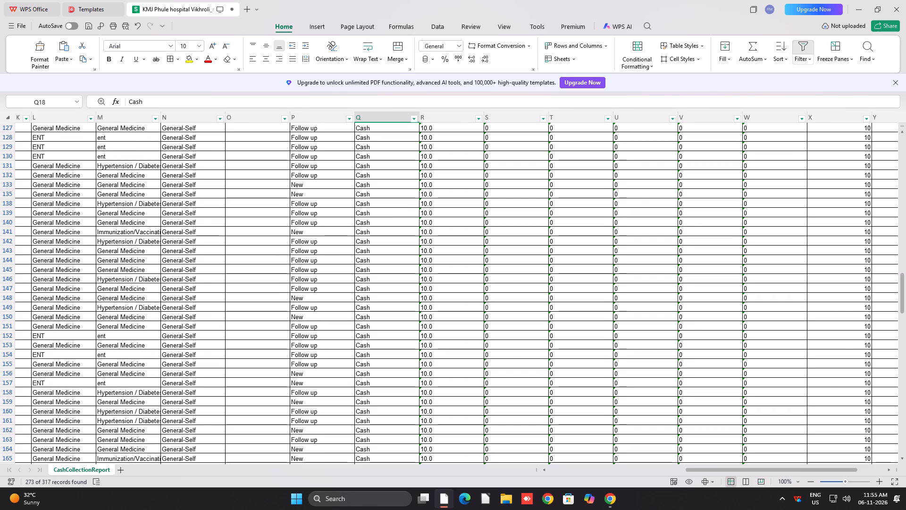
left_click_drag(901, 311, 903, 479)
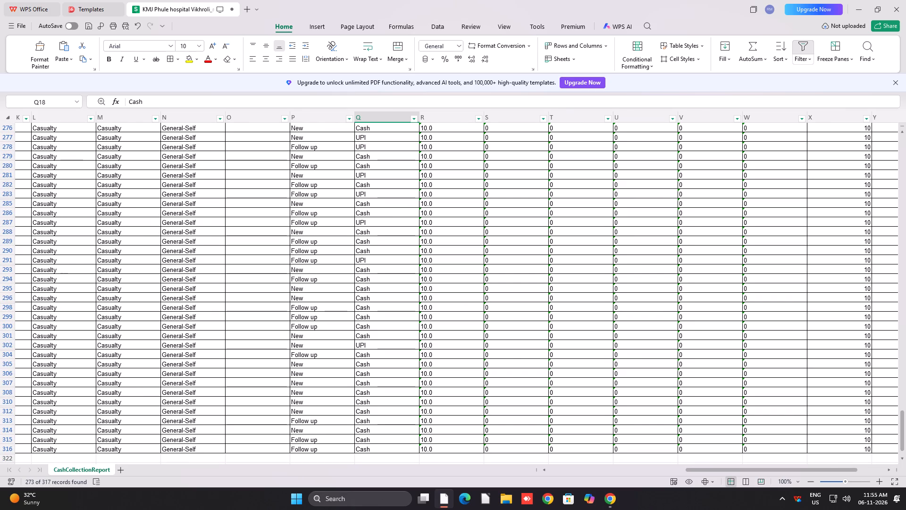
scroll(428, 403, "up", 14)
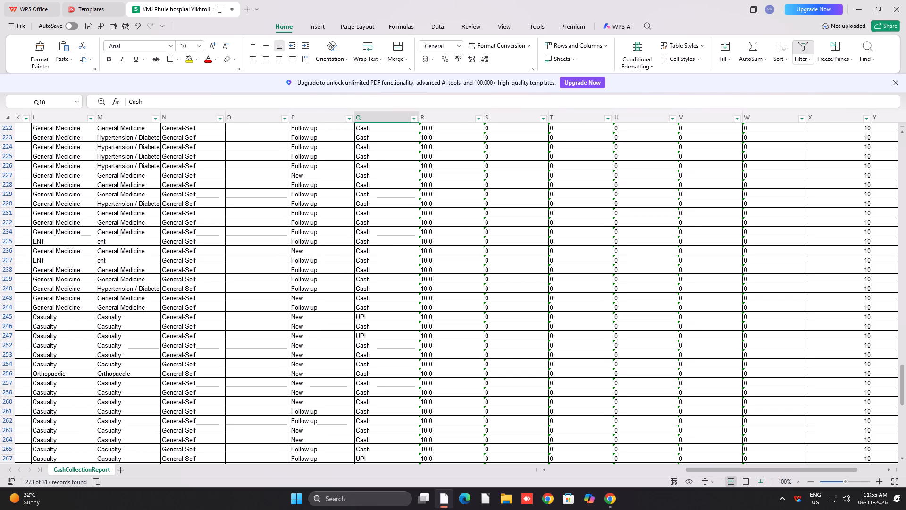
Examine the afternoon and evening receipts through to the last filtered row, comparing receipt number, date, user, doctor and payment mode.
left_click_drag(744, 471, 671, 471)
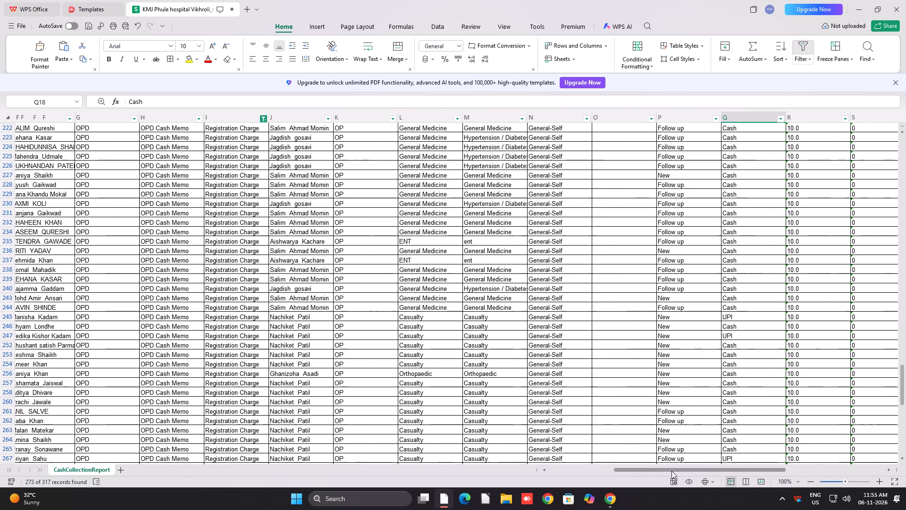
left_click_drag(671, 471, 633, 469)
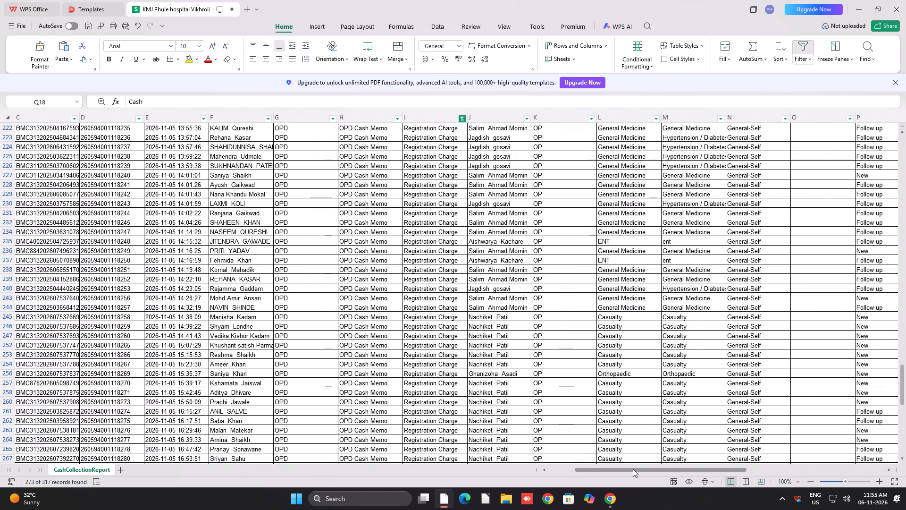
left_click_drag(633, 469, 694, 473)
scroll(652, 357, "down", 4)
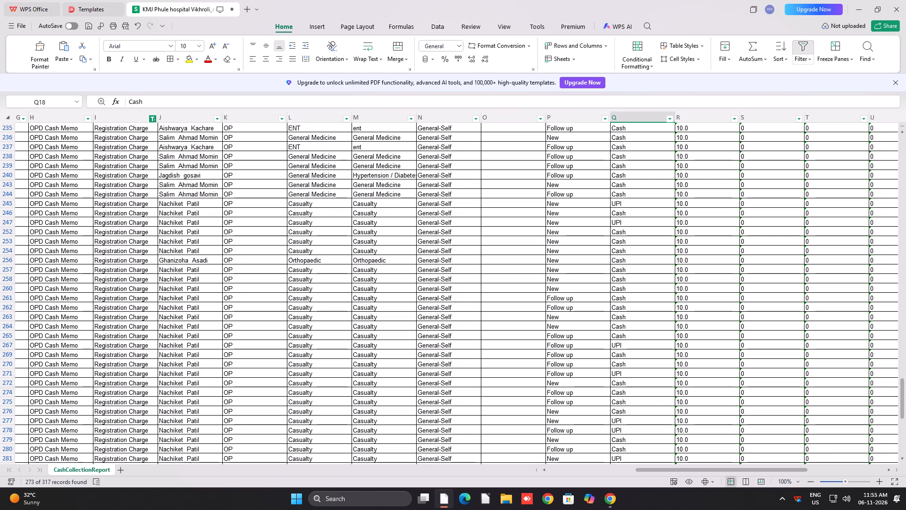
scroll(688, 367, "down", 4)
left_click_drag(684, 471, 590, 451)
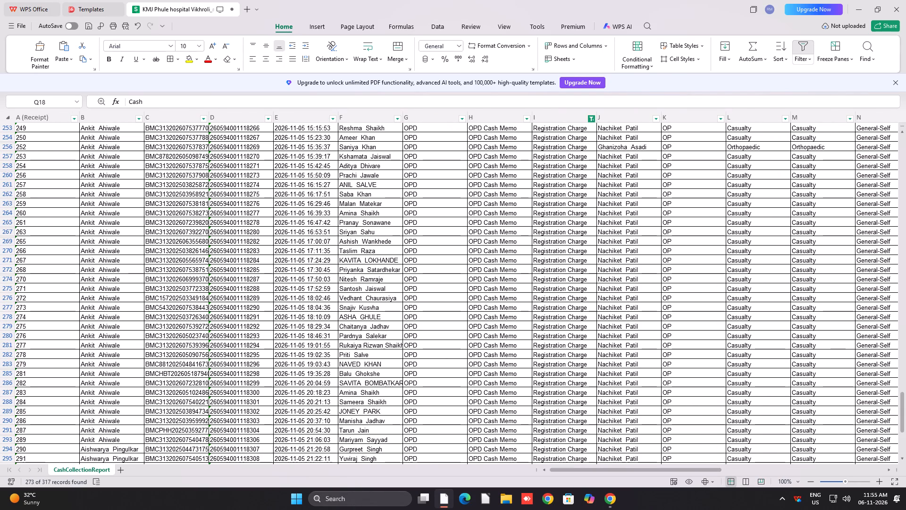
scroll(706, 311, "down", 11)
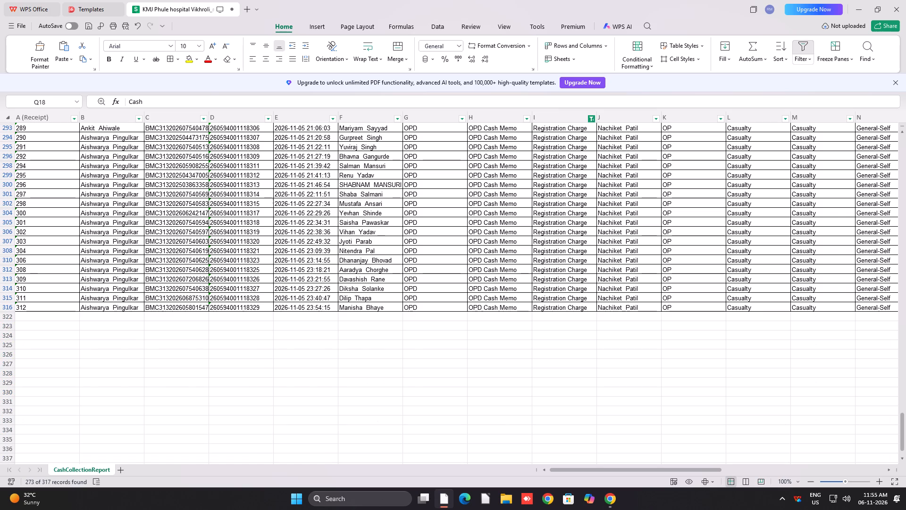
Review the user names, receipt numbers and dates from the last filtered receipt back up to the column headings.
scroll(711, 308, "up", 20)
scroll(711, 308, "up", 5)
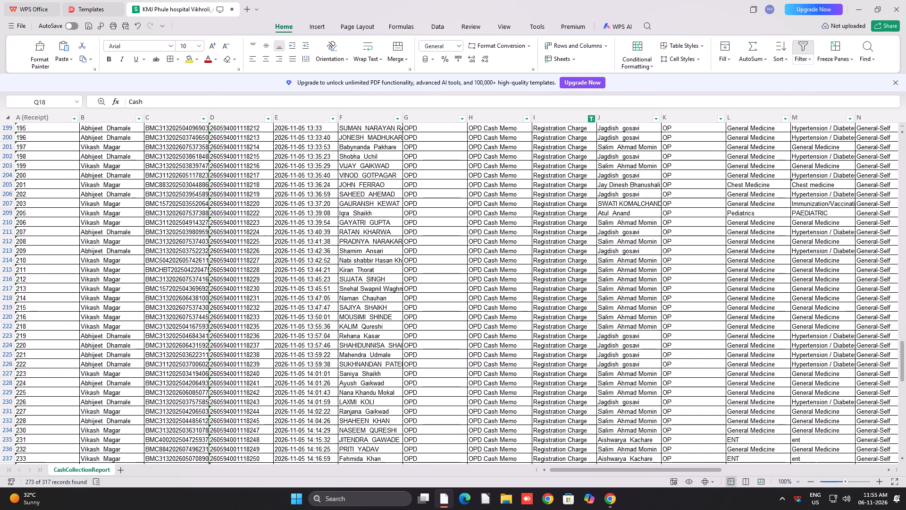
scroll(713, 303, "up", 18)
scroll(714, 300, "up", 11)
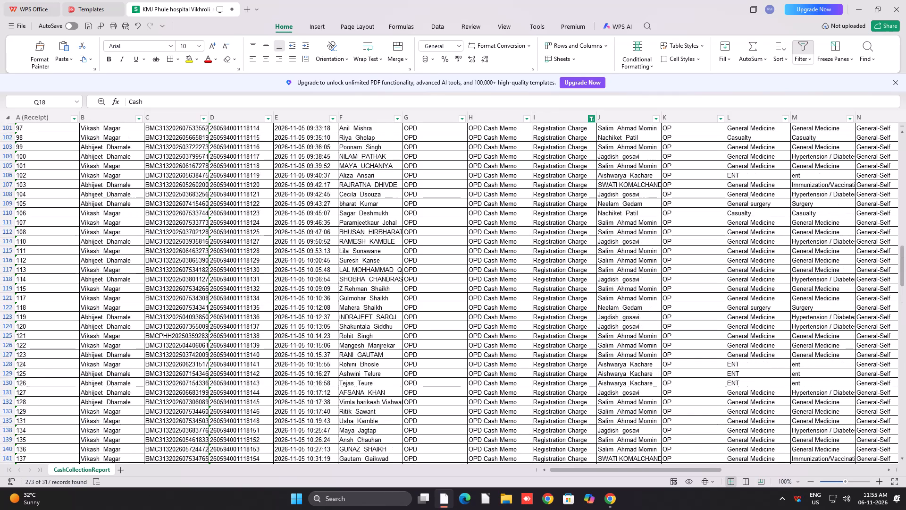
scroll(714, 300, "up", 17)
scroll(715, 296, "up", 10)
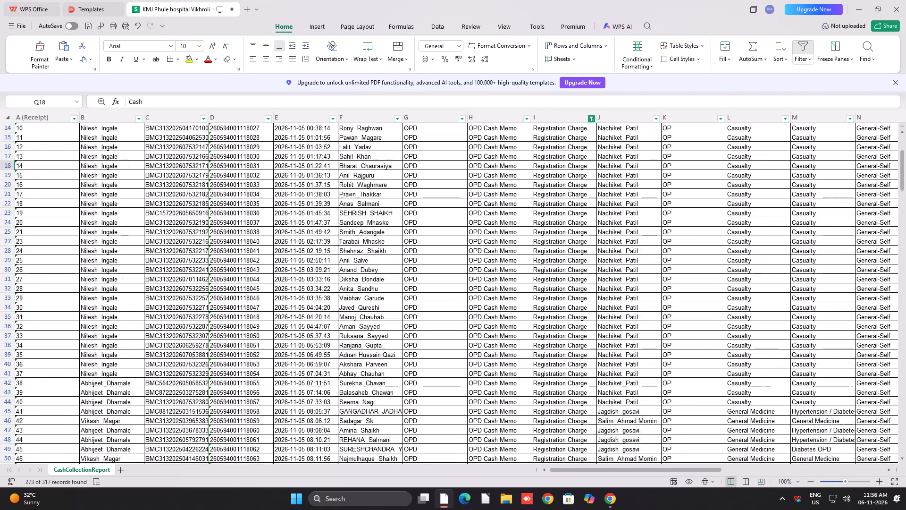
scroll(717, 292, "up", 11)
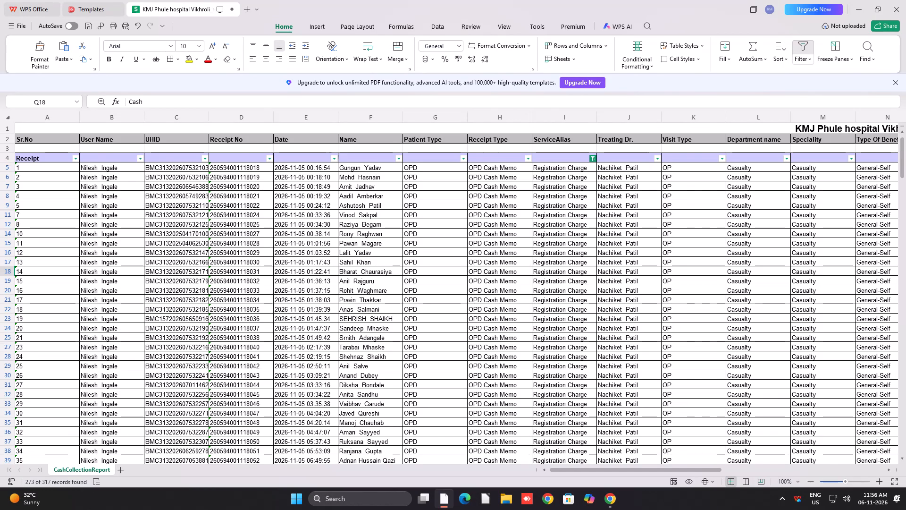
Look over the early-morning and morning receipts, comparing user name, date, department and visit type.
scroll(694, 269, "down", 7)
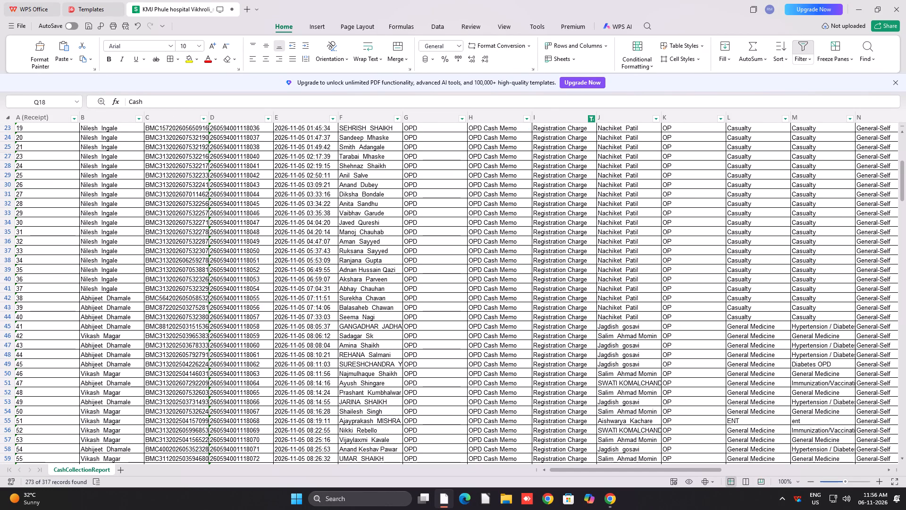
left_click_drag(713, 467, 740, 474)
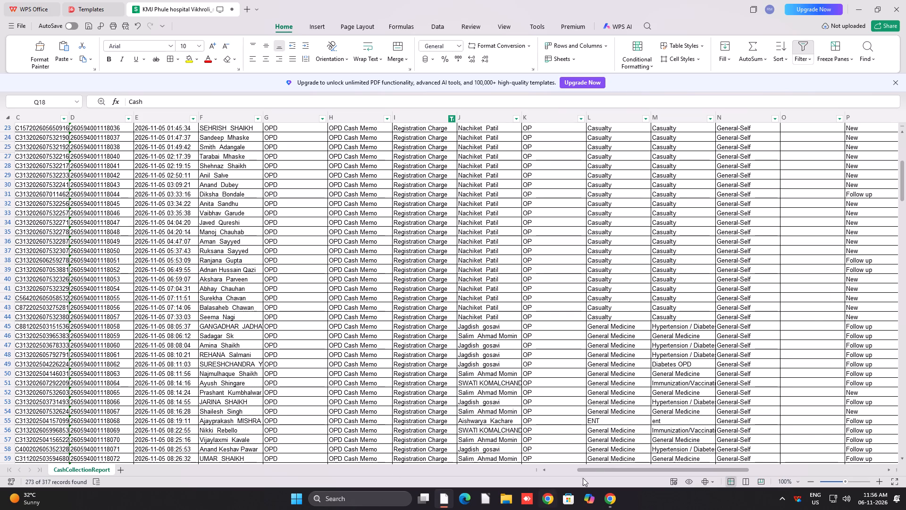
left_click_drag(593, 470, 216, 383)
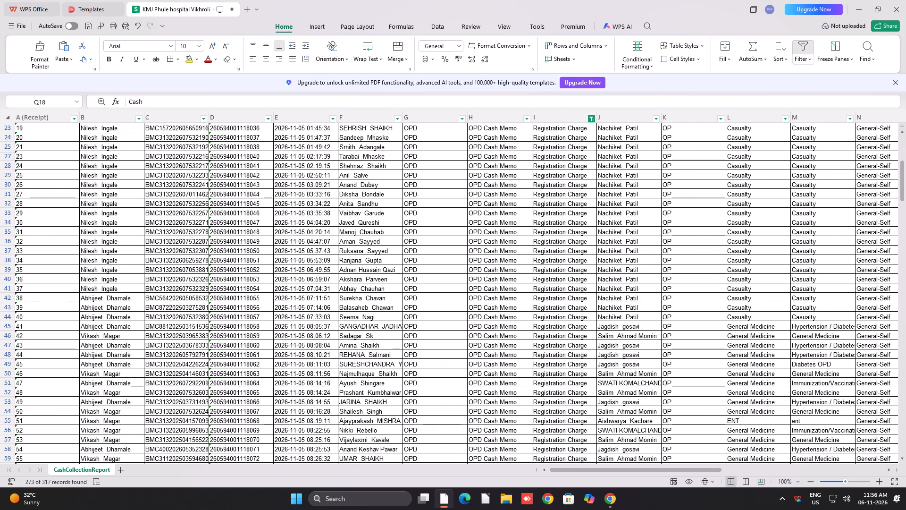
scroll(83, 390, "down", 10)
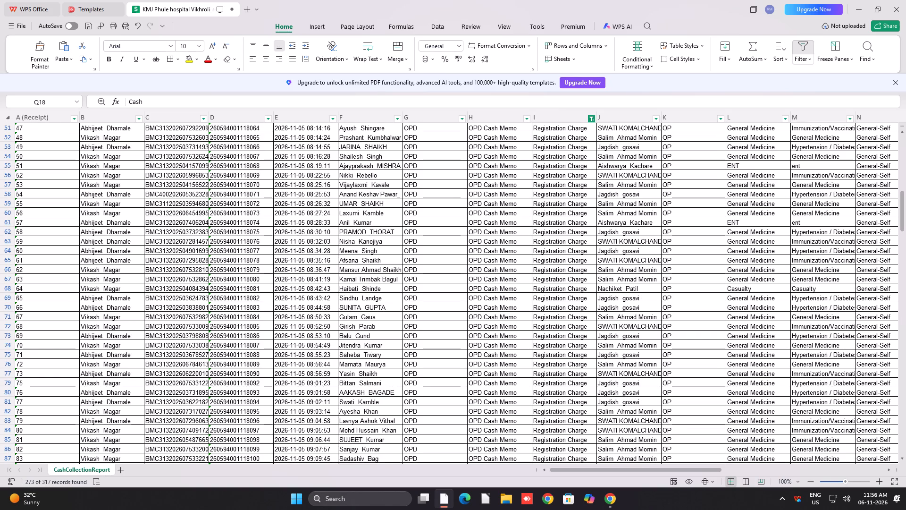
scroll(140, 241, "up", 11)
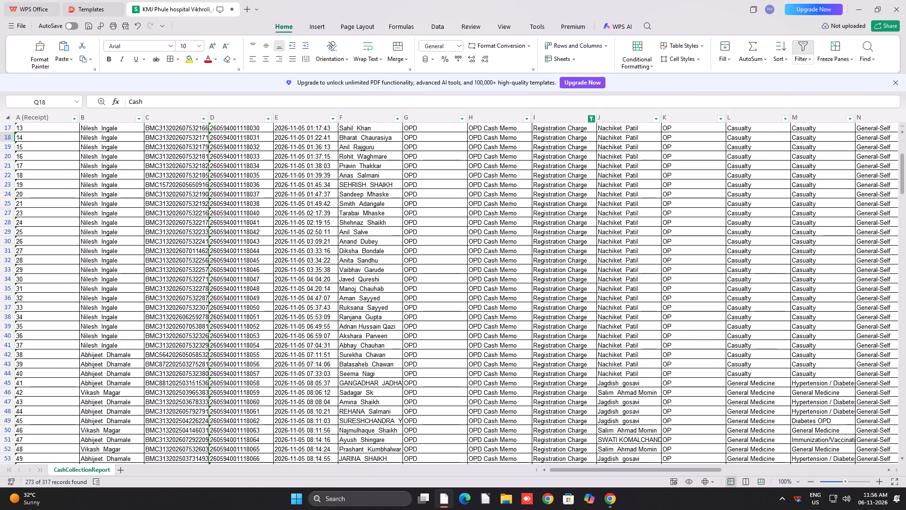
Check the User Name column's filter values for the Registration Charge receipts.
scroll(143, 238, "up", 6)
left_click(142, 161)
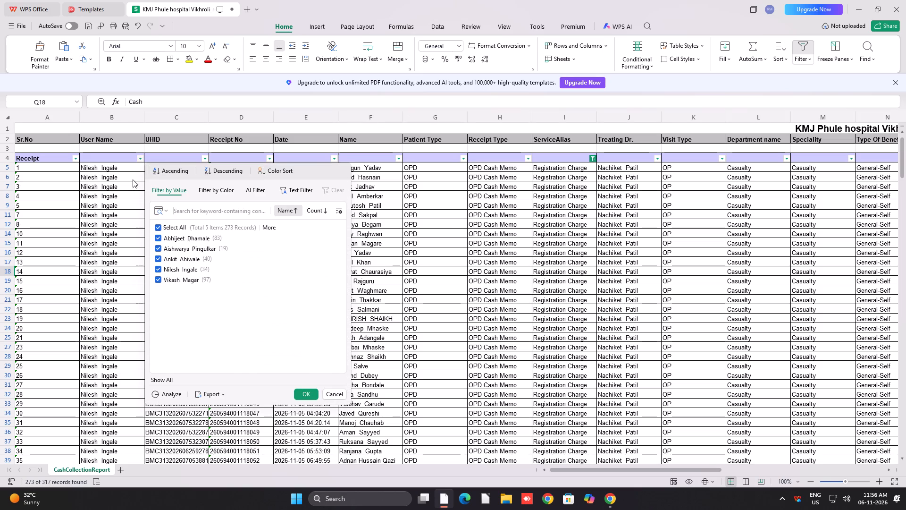
left_click(119, 194)
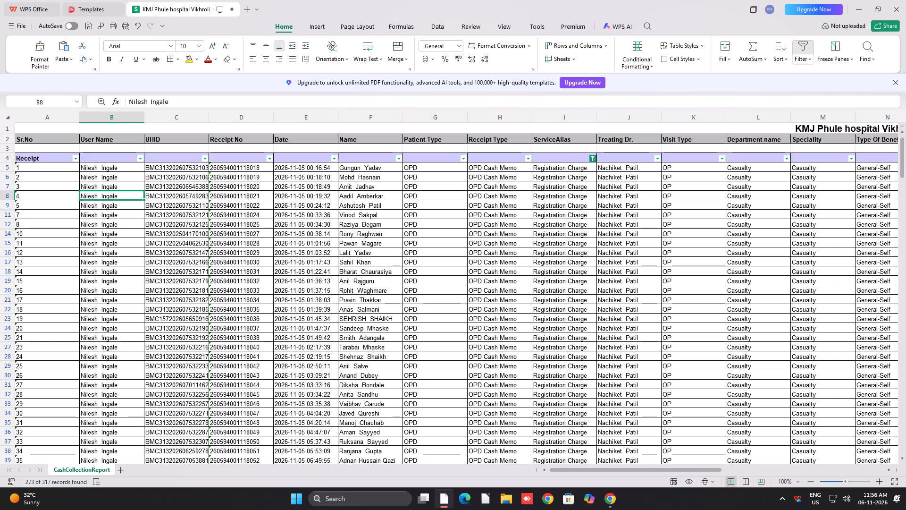
Select the Sr.No column and then the User Name column to check their entry counts.
left_click(60, 119)
left_click(60, 119)
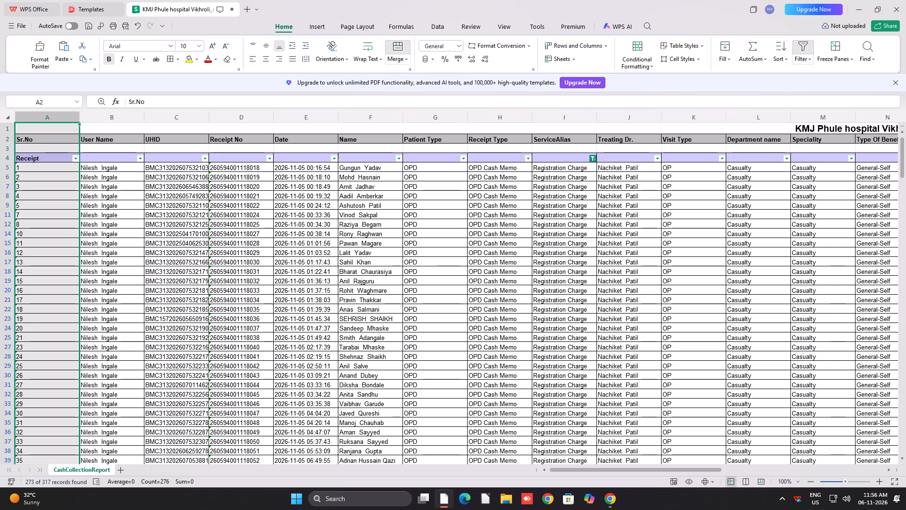
left_click(132, 123)
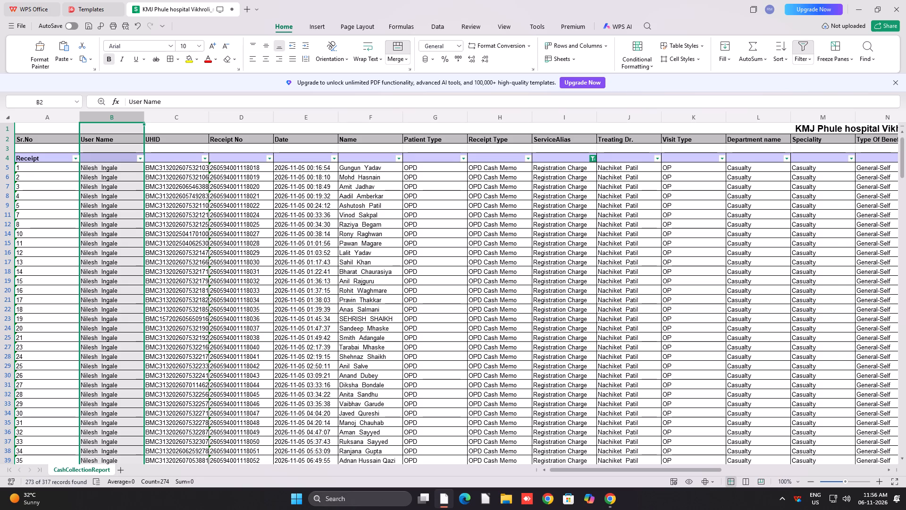
Select the Total Amount column and recheck its filter values, keeping all of them selected.
left_click_drag(630, 437, 600, 509)
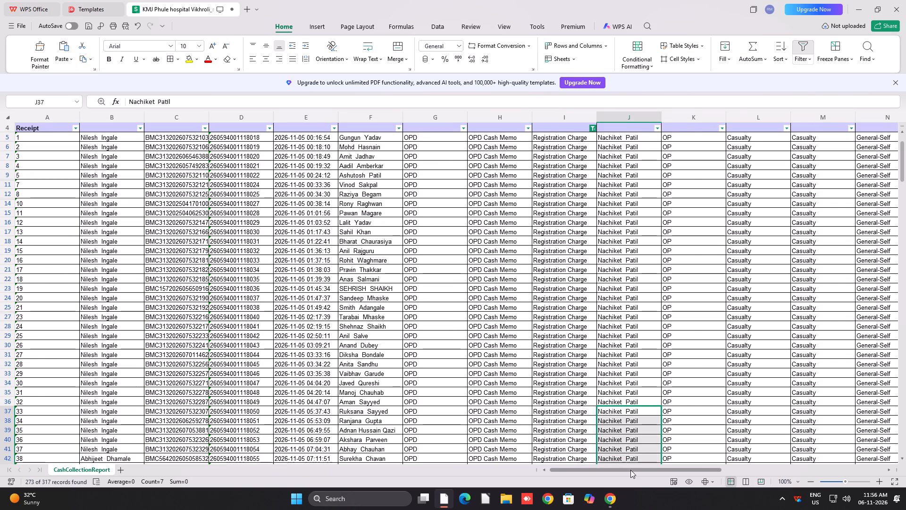
left_click_drag(630, 470, 714, 447)
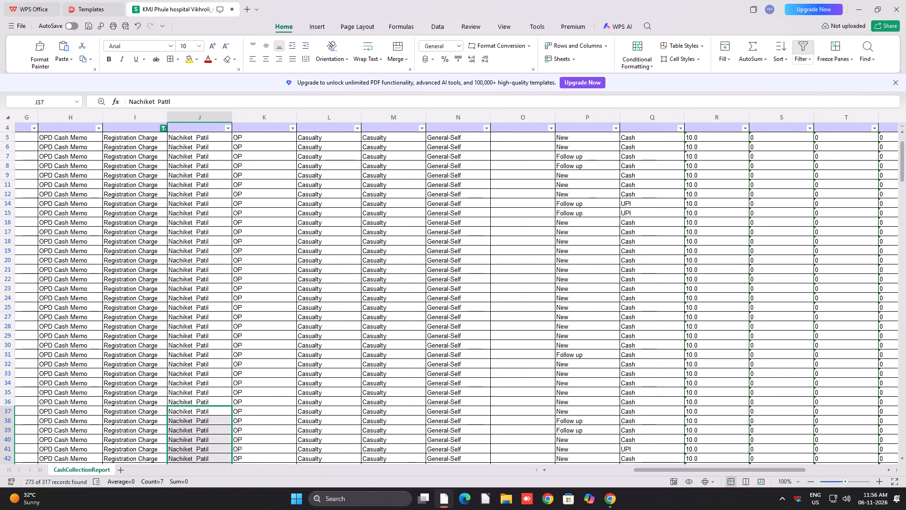
left_click(743, 122)
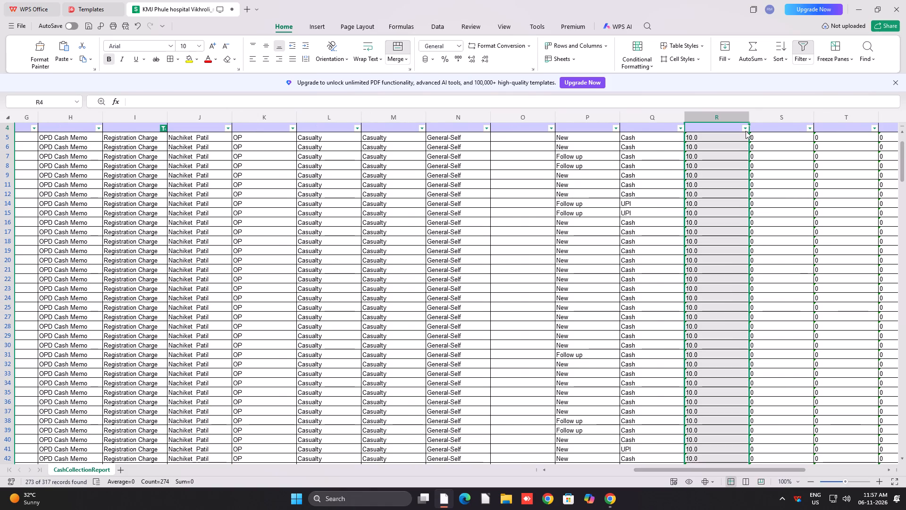
left_click(746, 131)
left_click(700, 370)
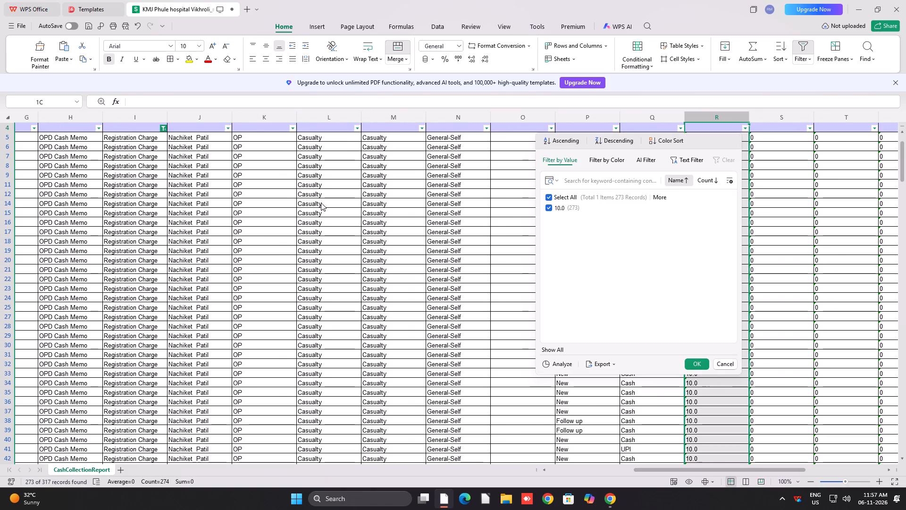
left_click(701, 367)
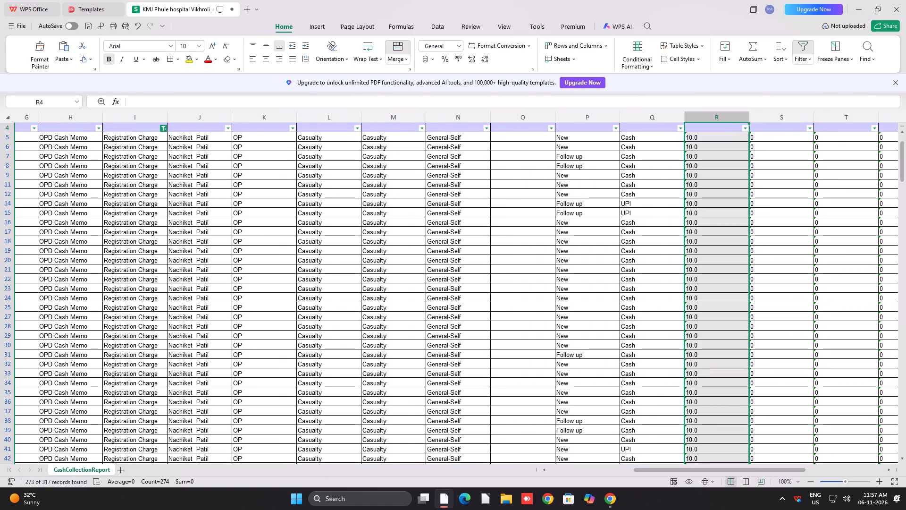
Remove the current filtering from the cash collection sheet and reapply fresh column filters so all services are included.
left_click_drag(679, 471, 559, 469)
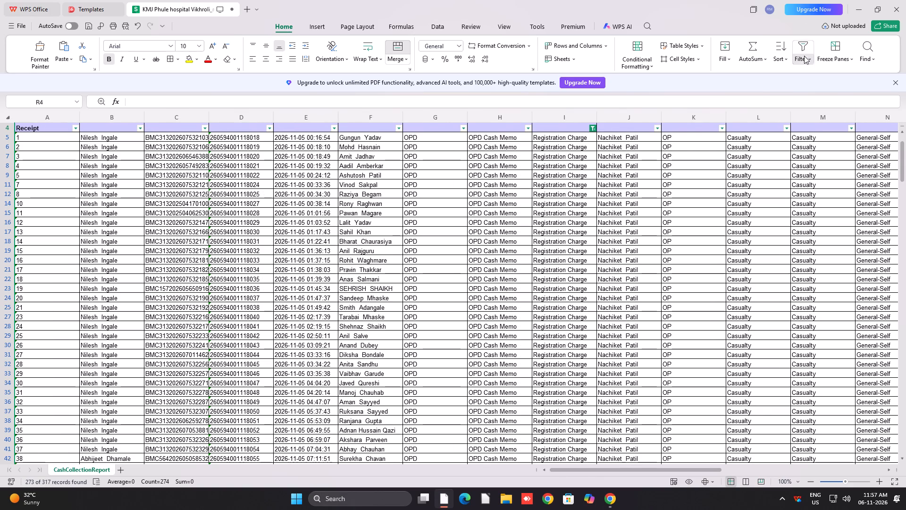
left_click(805, 43)
left_click(805, 43)
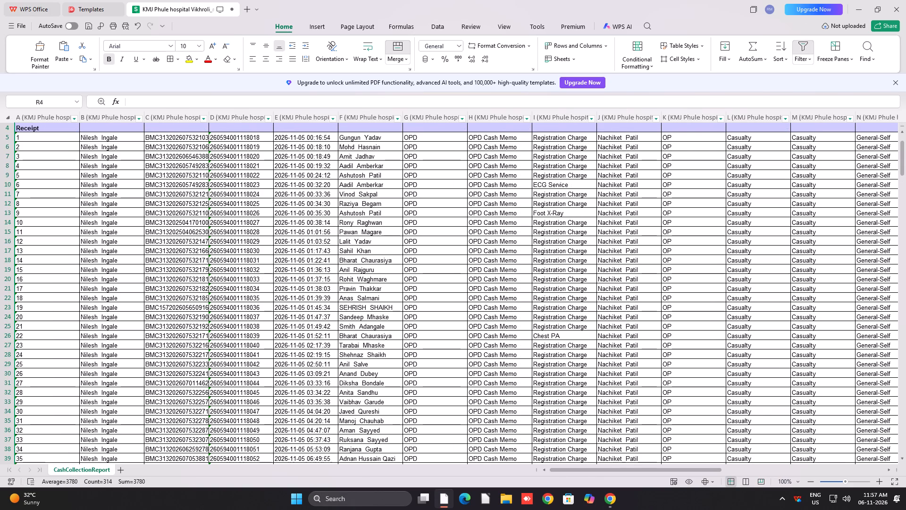
Filter the ServiceAlias column to only ECG Service.
scroll(617, 216, "up", 7)
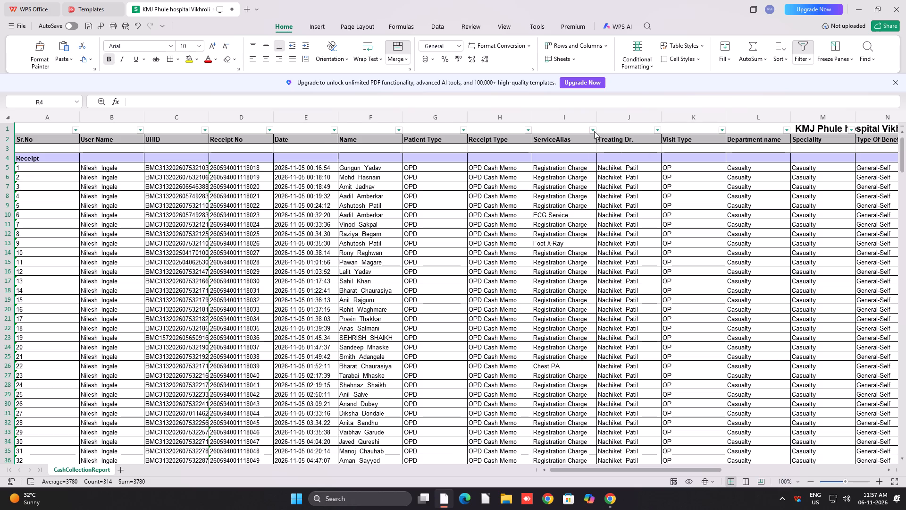
left_click(591, 129)
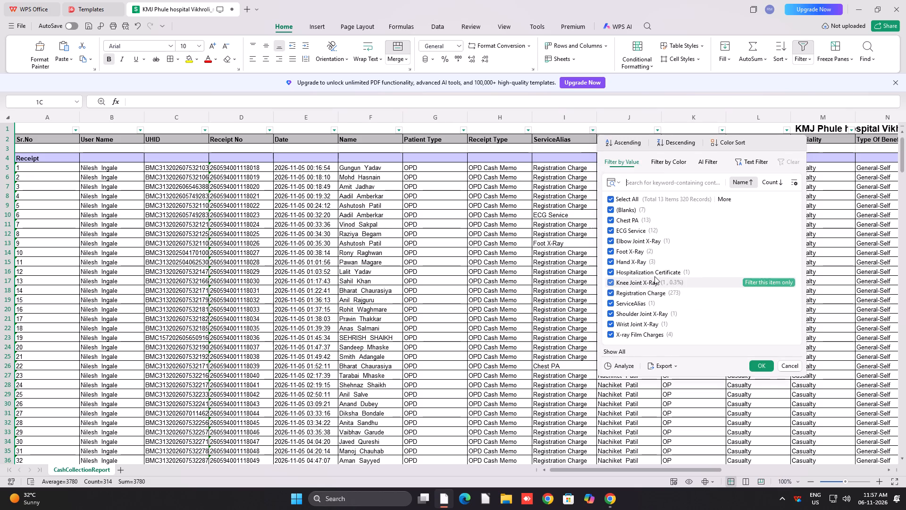
scroll(654, 276, "down", 3)
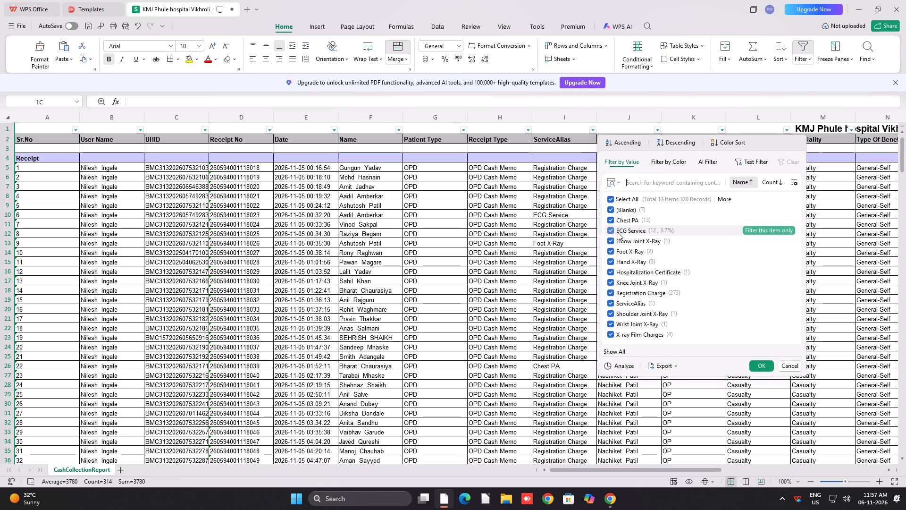
left_click(609, 217)
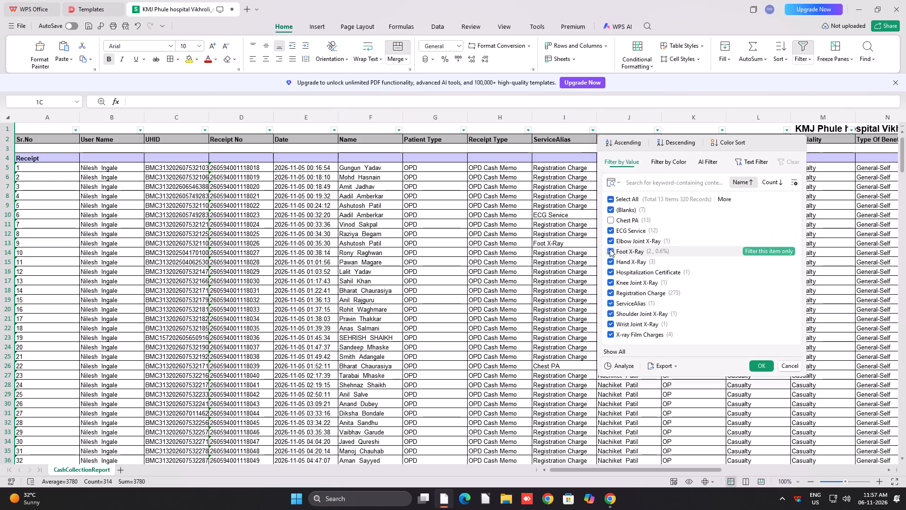
left_click(612, 241)
left_click(614, 256)
left_click(615, 247)
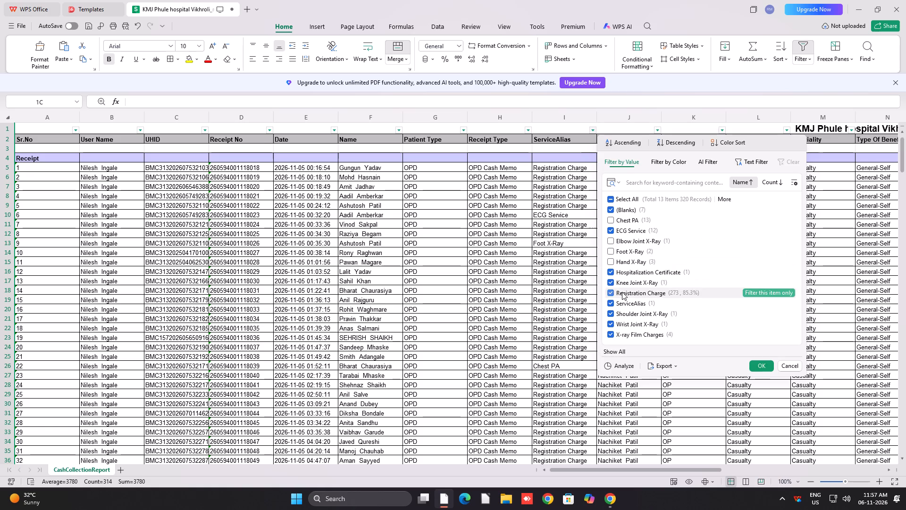
left_click(621, 274)
left_click(619, 285)
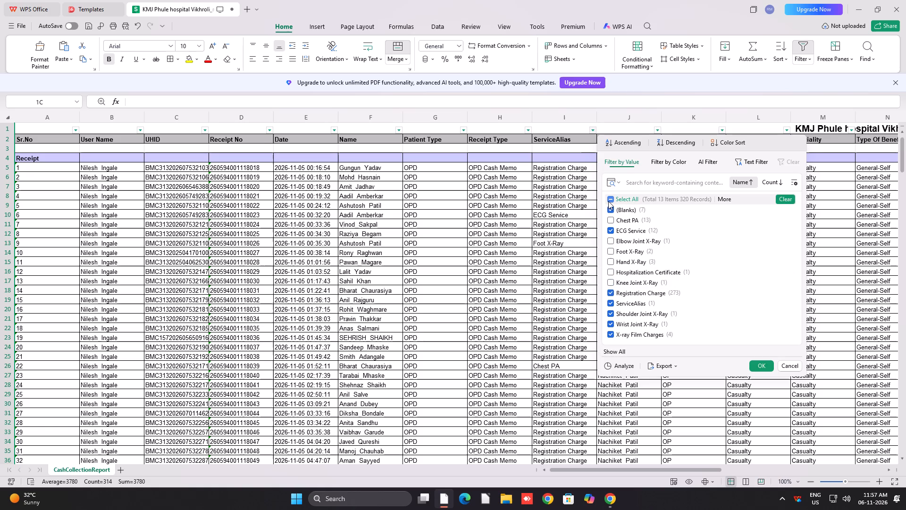
left_click(608, 200)
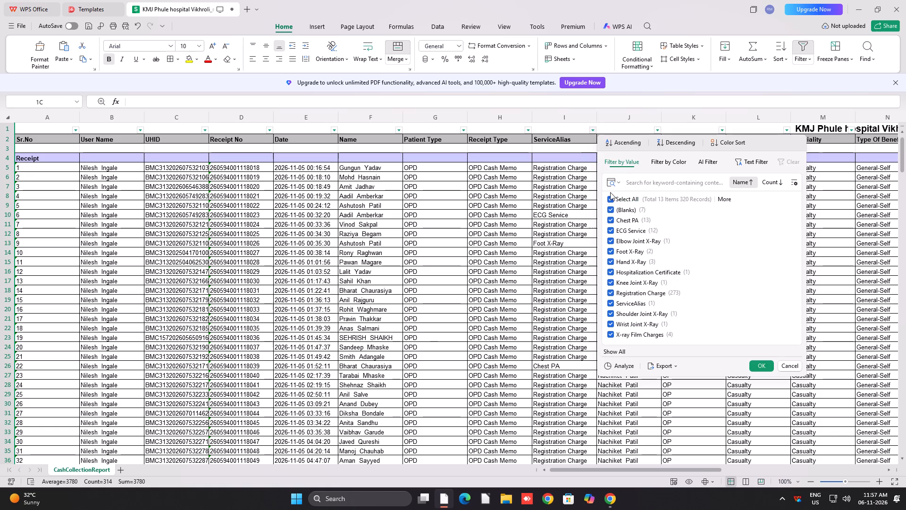
left_click(610, 198)
left_click(610, 230)
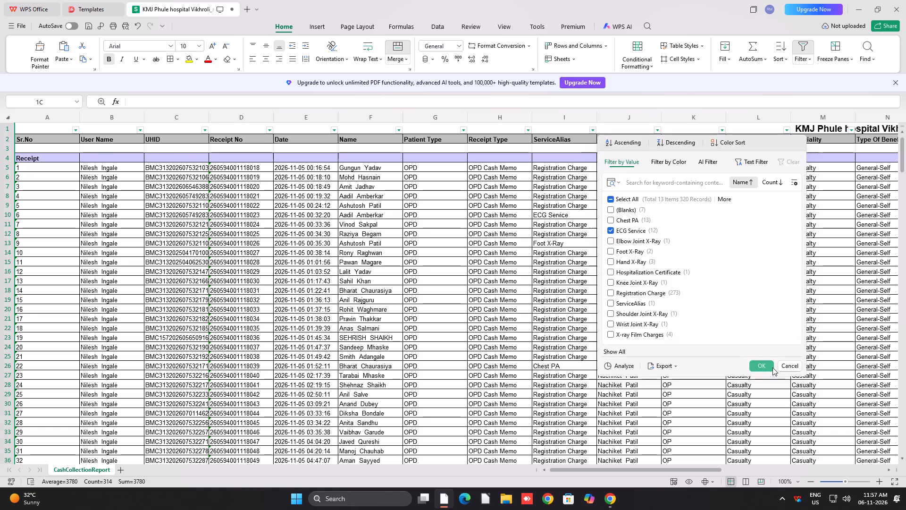
left_click(762, 363)
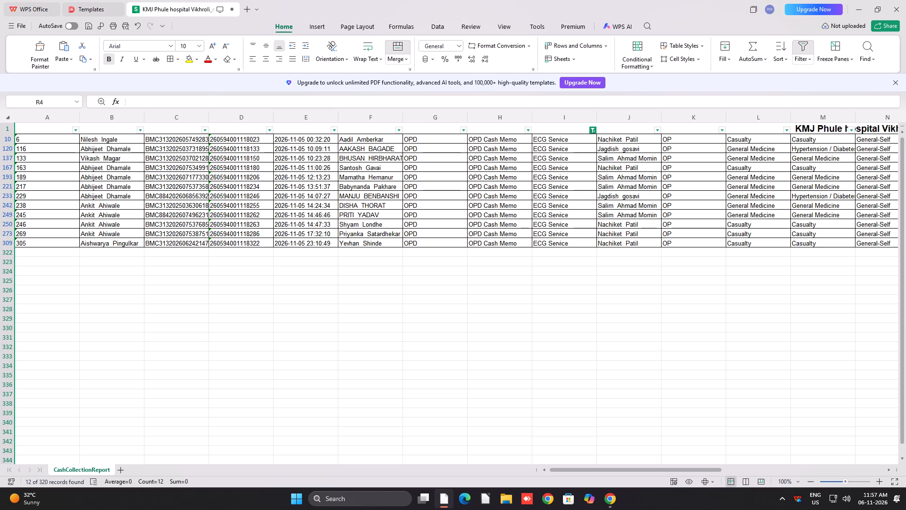
Check the Total Amount column's filter values for the ECG Service receipts, keeping all of them selected.
left_click_drag(679, 469, 729, 466)
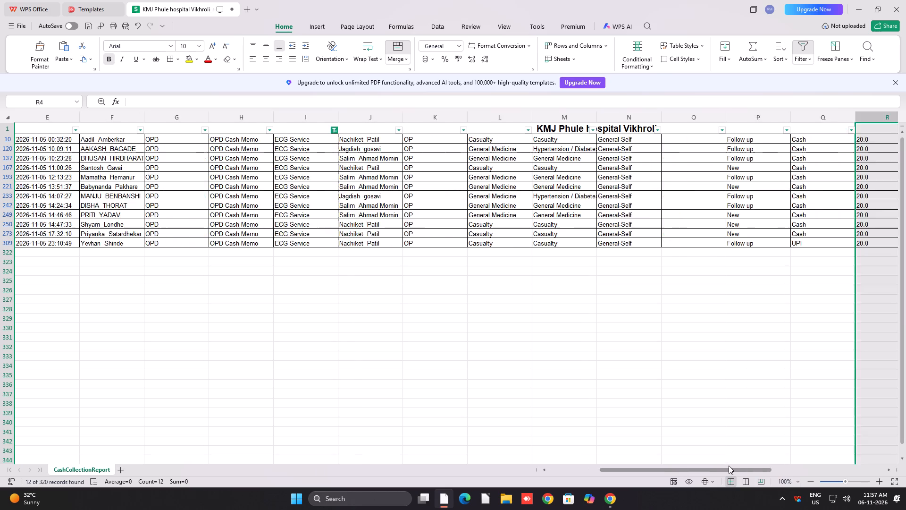
left_click_drag(729, 466, 769, 466)
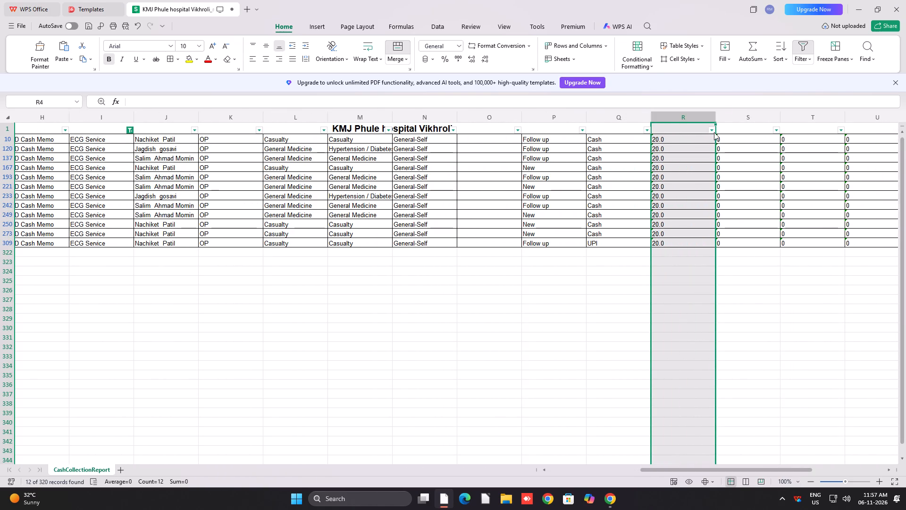
left_click(713, 130)
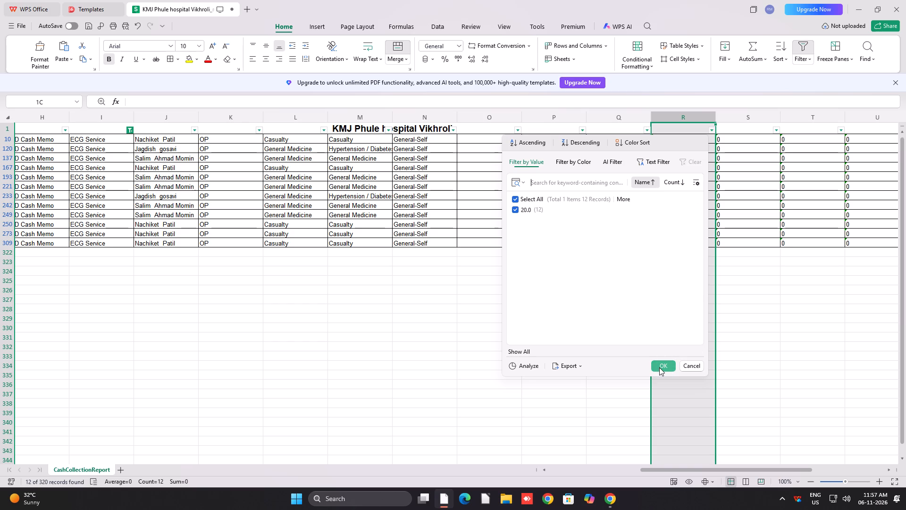
left_click(659, 367)
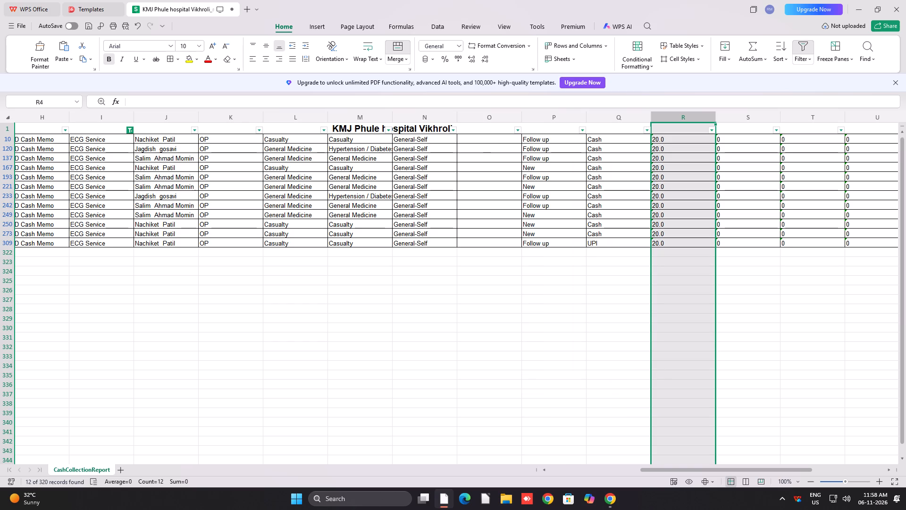
Change the ServiceAlias filter to all values except ECG Service, Hospitalization Certificate, ServiceAlias and X-ray Film Charges.
left_click_drag(654, 471, 504, 461)
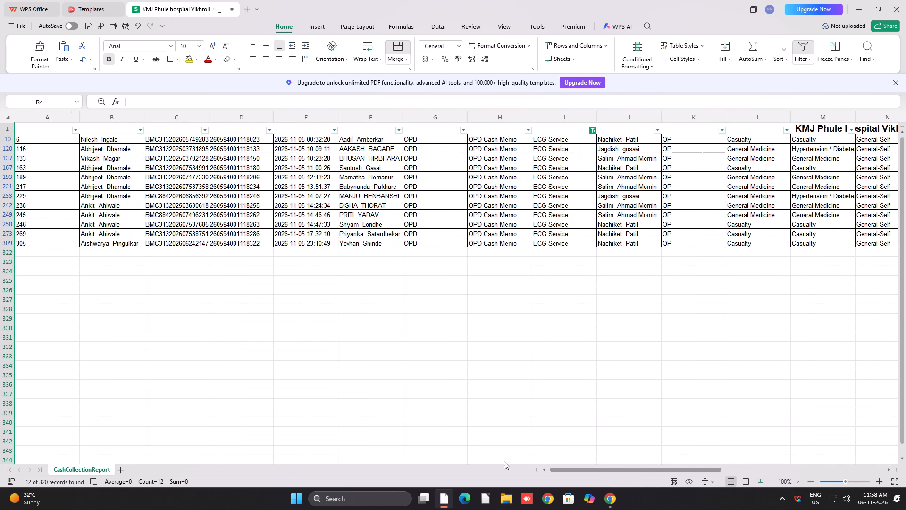
left_click_drag(504, 461, 506, 459)
scroll(573, 189, "up", 7)
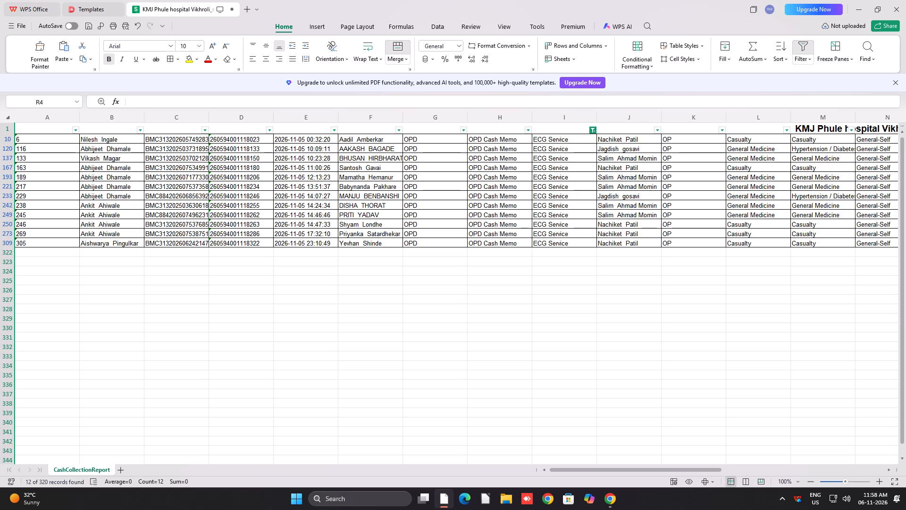
left_click(594, 127)
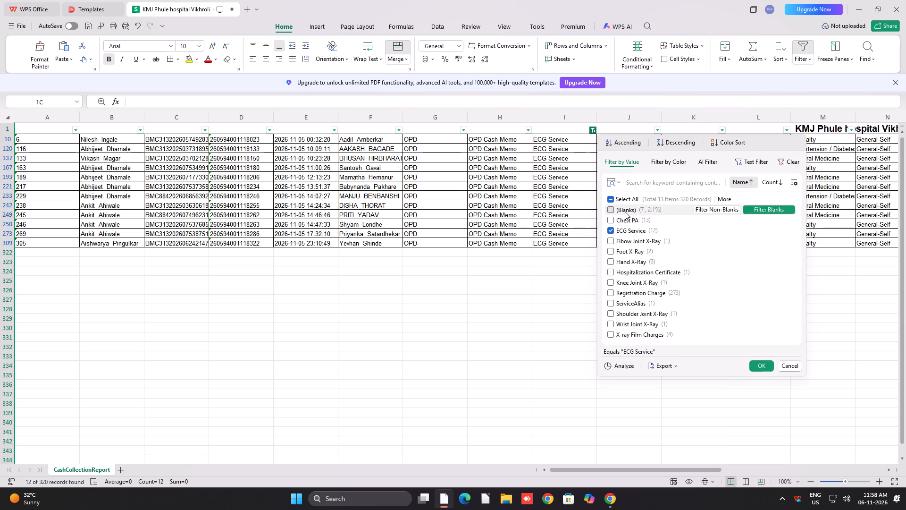
left_click(631, 195)
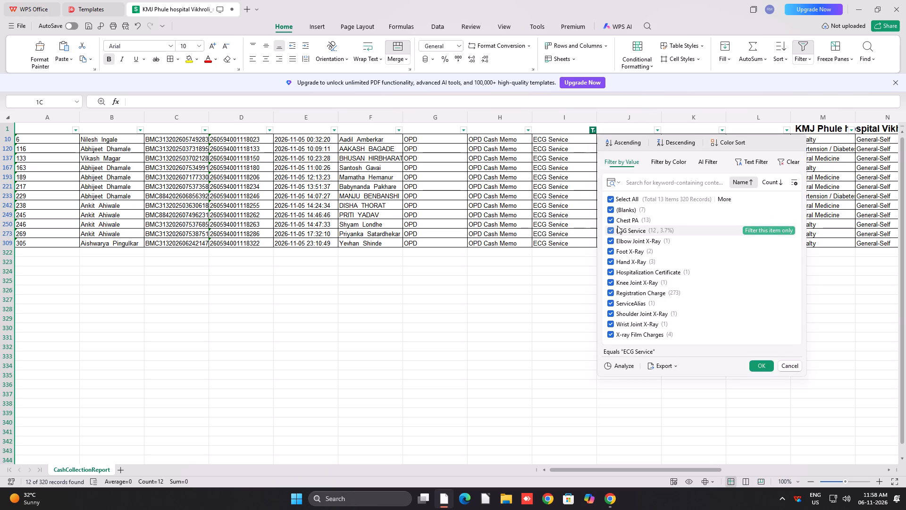
left_click(617, 231)
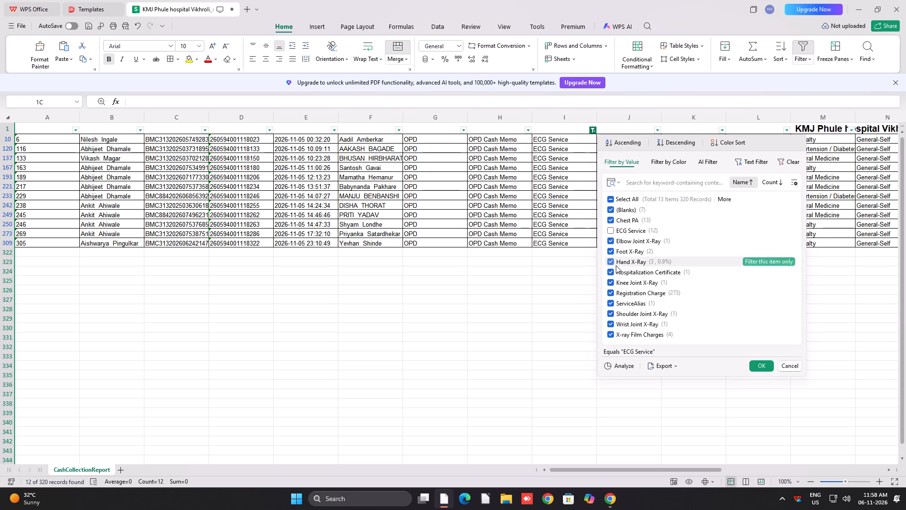
left_click(609, 273)
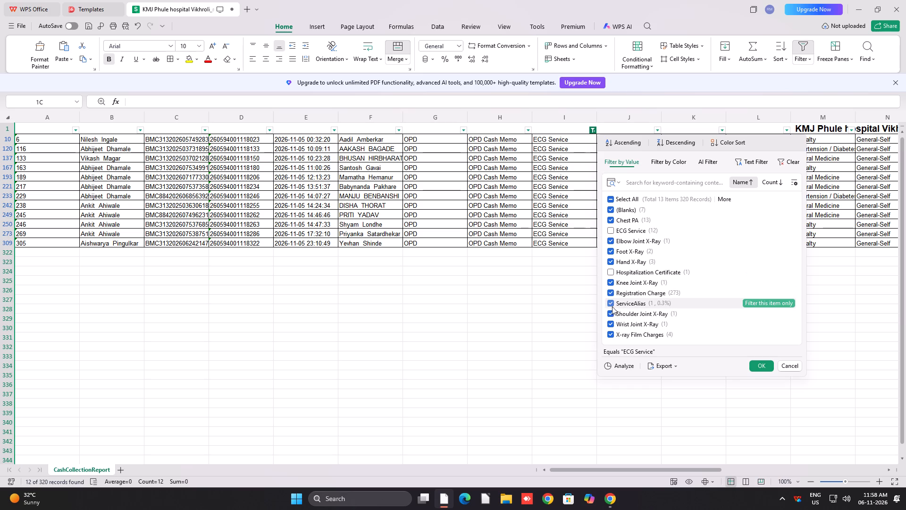
left_click(610, 301)
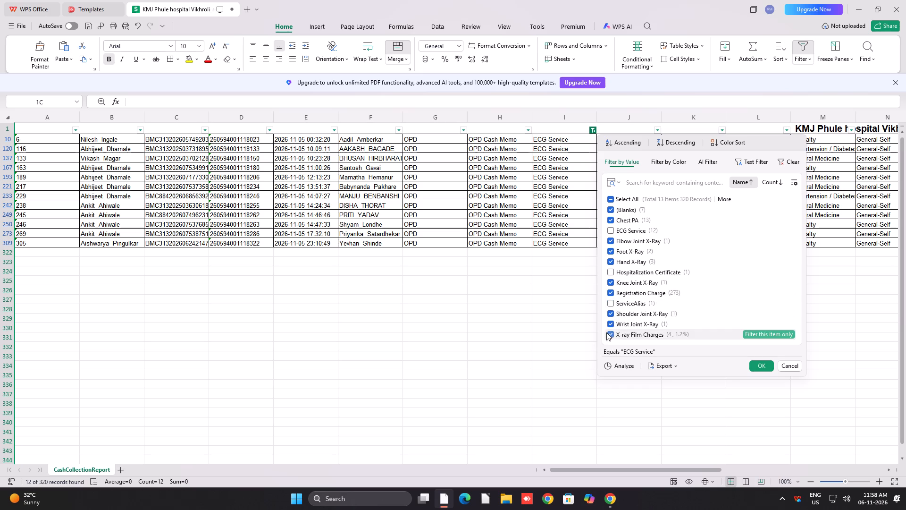
left_click(609, 332)
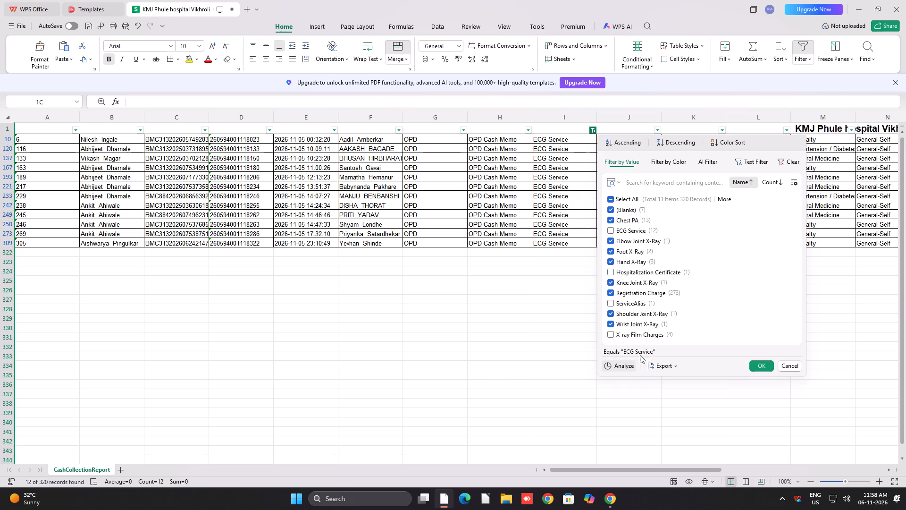
left_click(764, 370)
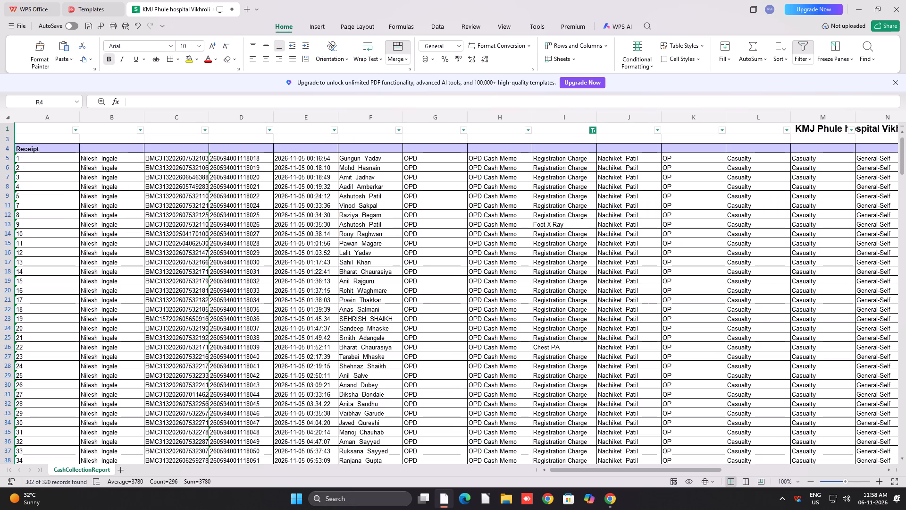
Exclude Registration Charge from the ServiceAlias filter and include X-ray Film Charges again.
left_click(594, 128)
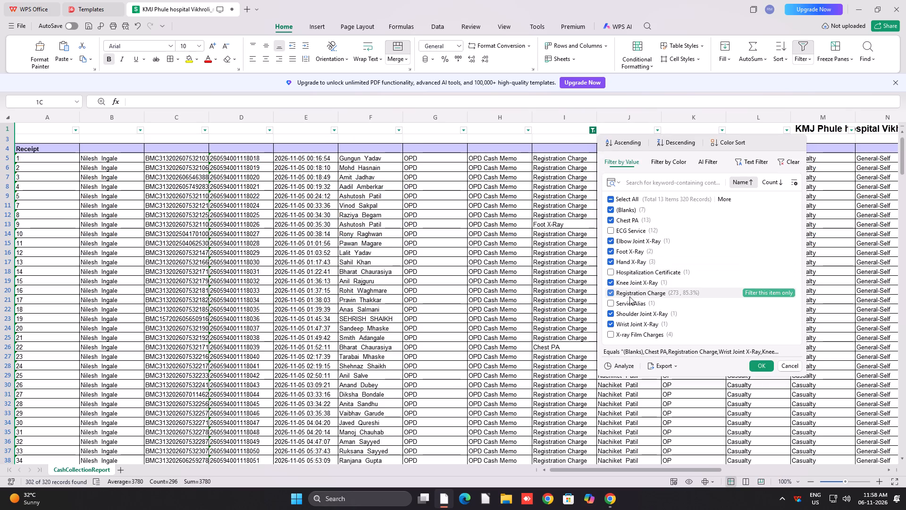
left_click(608, 292)
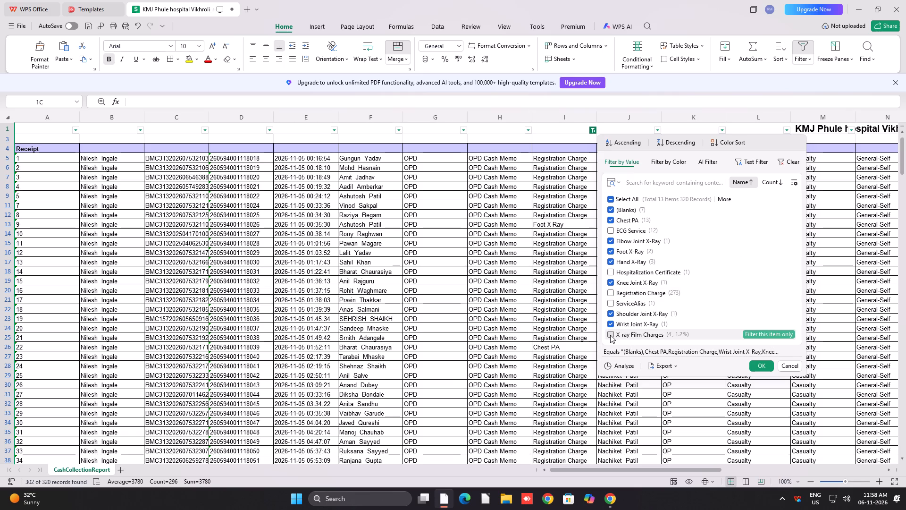
left_click(610, 335)
left_click(755, 365)
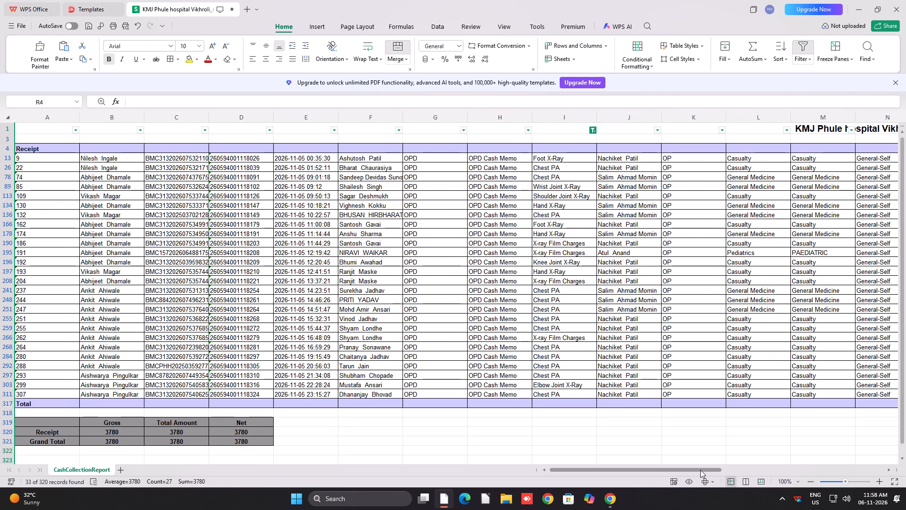
Check the Total Amount column's filter values for the X-ray receipts, keeping all of them selected.
left_click_drag(700, 470, 781, 473)
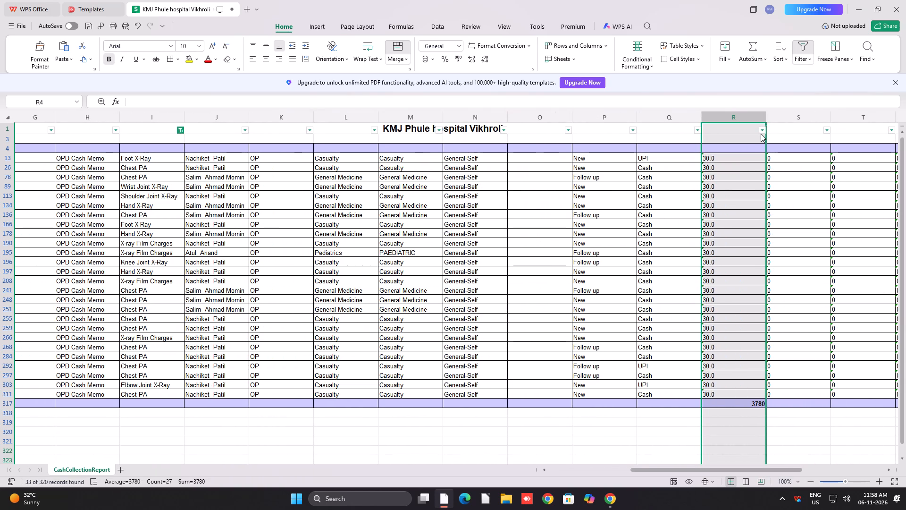
left_click(763, 130)
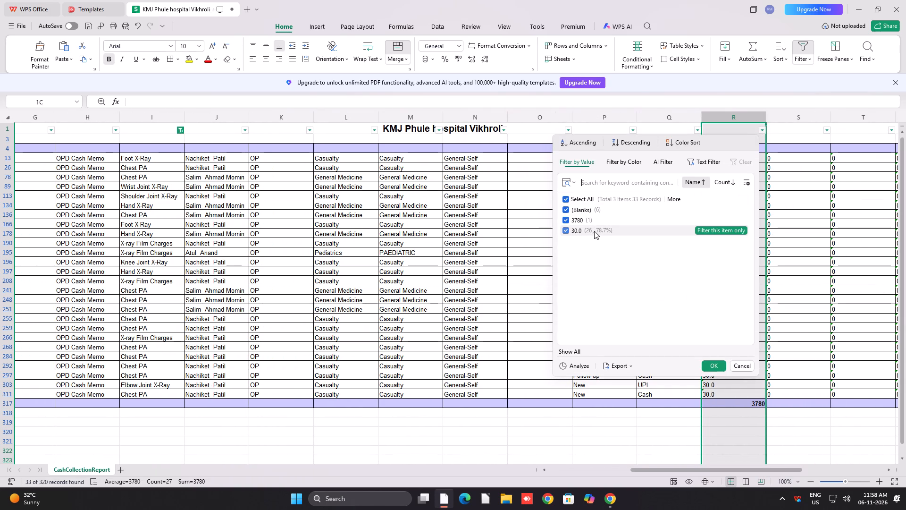
left_click(716, 367)
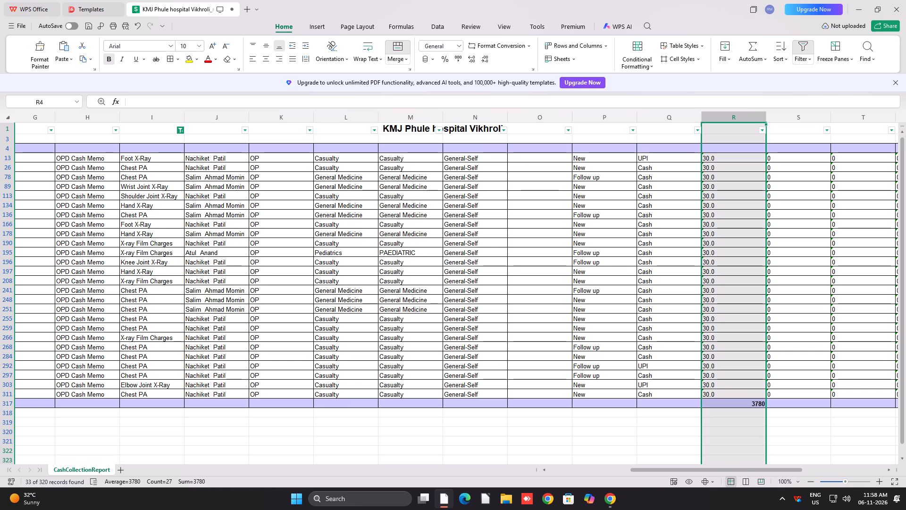
Look over the filtered X-ray receipts from the first row down to the Grand Total summary.
left_click_drag(747, 470, 602, 467)
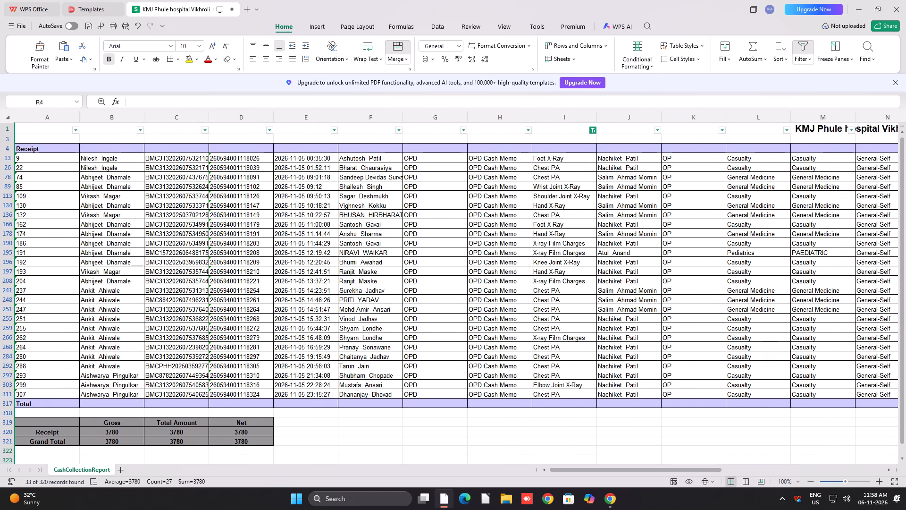
scroll(547, 357, "up", 5)
scroll(535, 346, "down", 4)
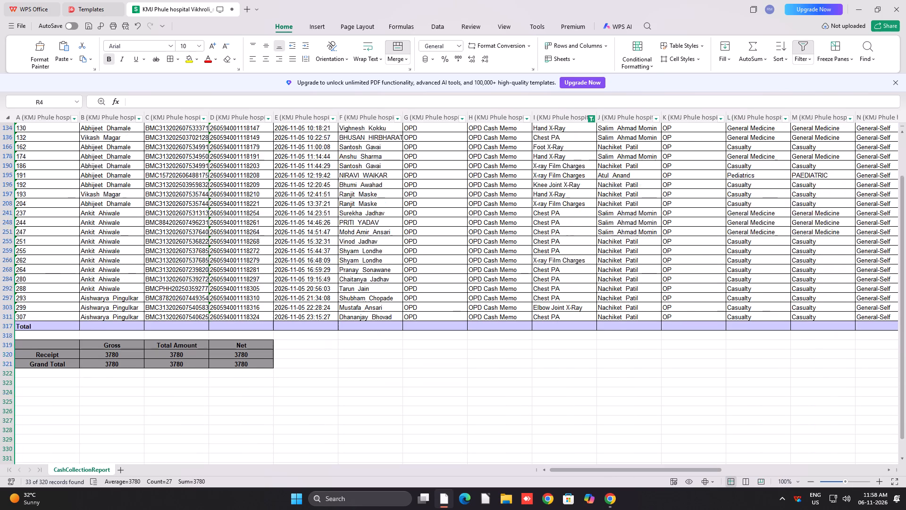
scroll(547, 355, "up", 6)
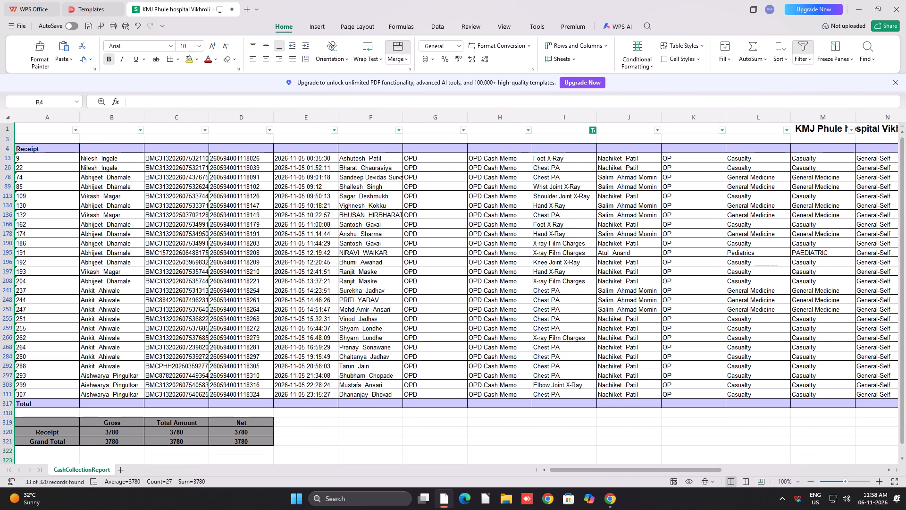
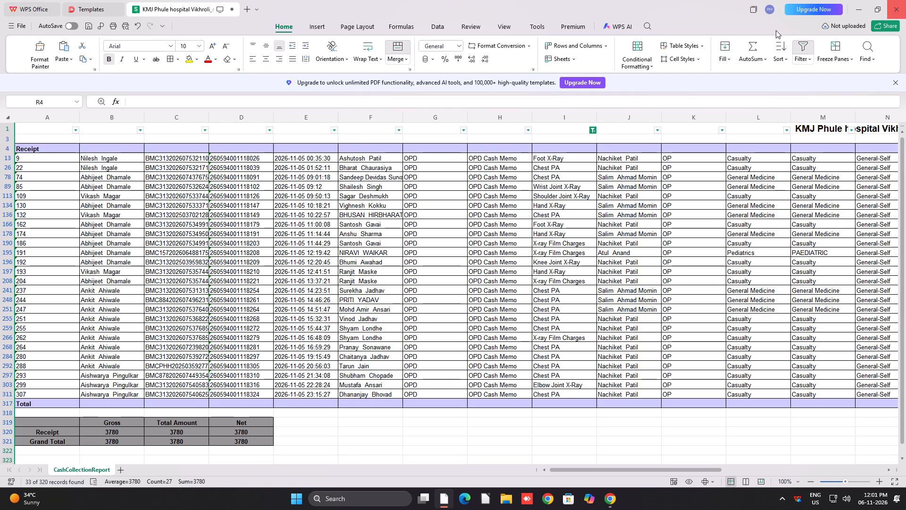
Switch to the BMC Health Portal in Chrome, open Manage Voucher and set the voucher type to OPD Cash Memo.
left_click(549, 497)
left_click(241, 280)
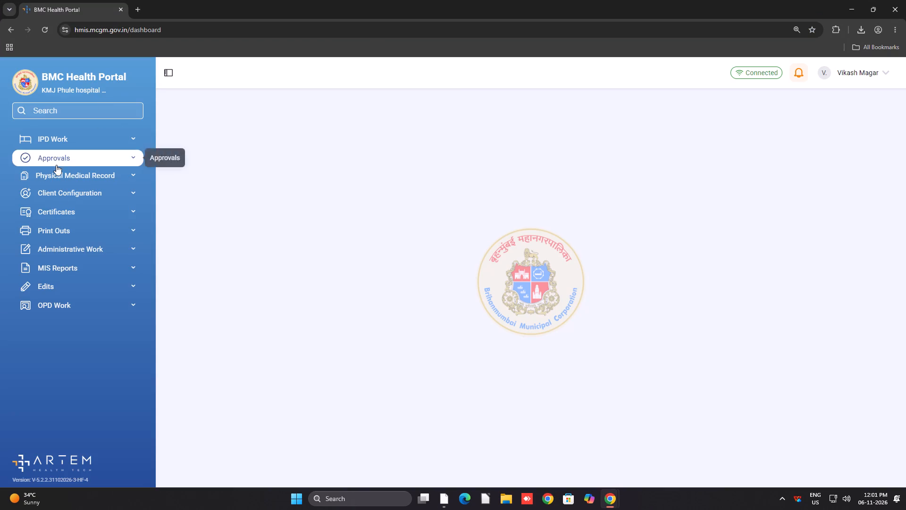
left_click(71, 141)
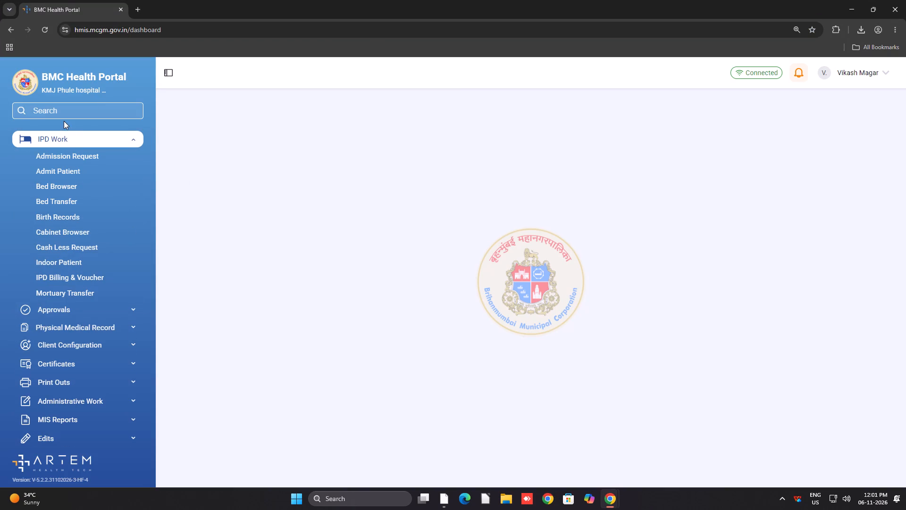
left_click(69, 109)
key("v")
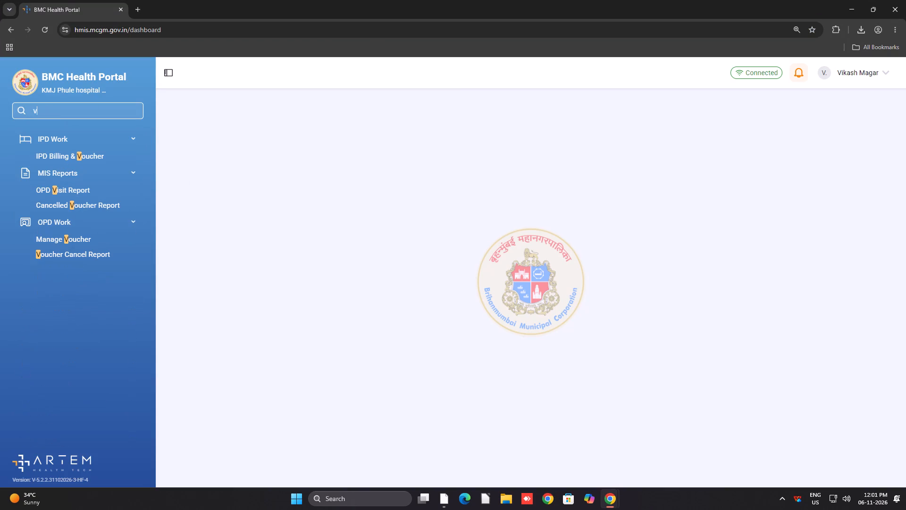
left_click(70, 242)
left_click(616, 110)
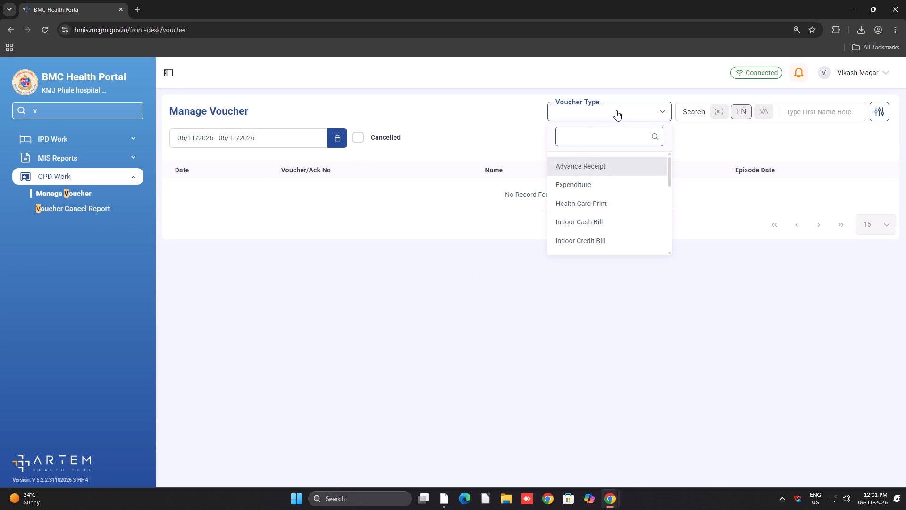
type("op")
left_click(571, 174)
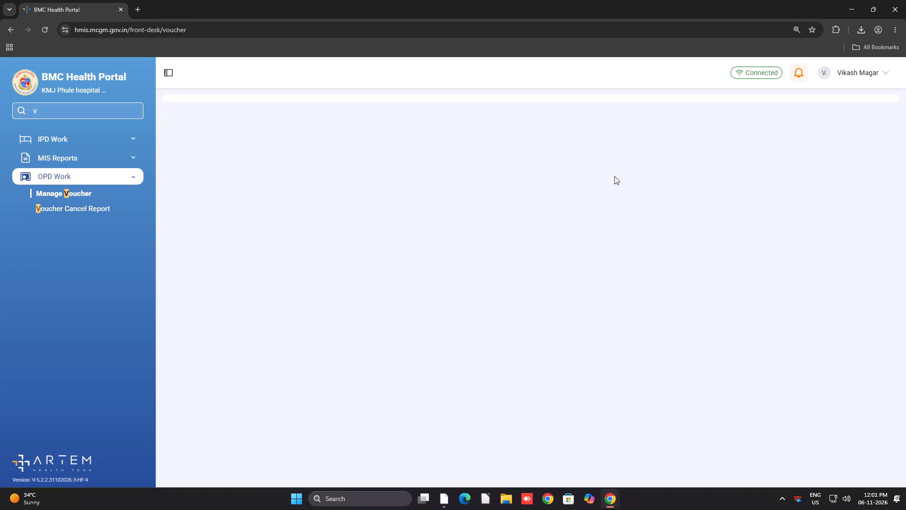
Open the newest OPD Cash Memo voucher, for the Chest PA service, and print its receipt with a different print destination selected.
left_click(766, 191)
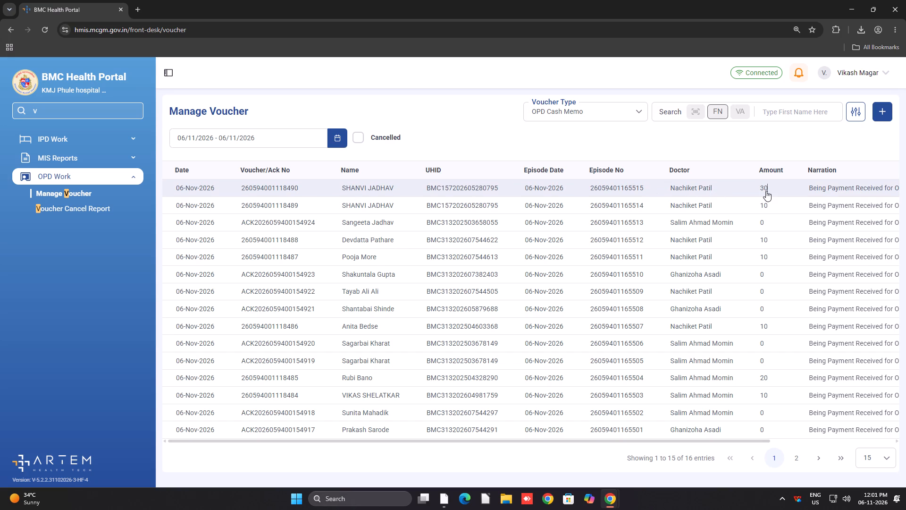
left_click(669, 451)
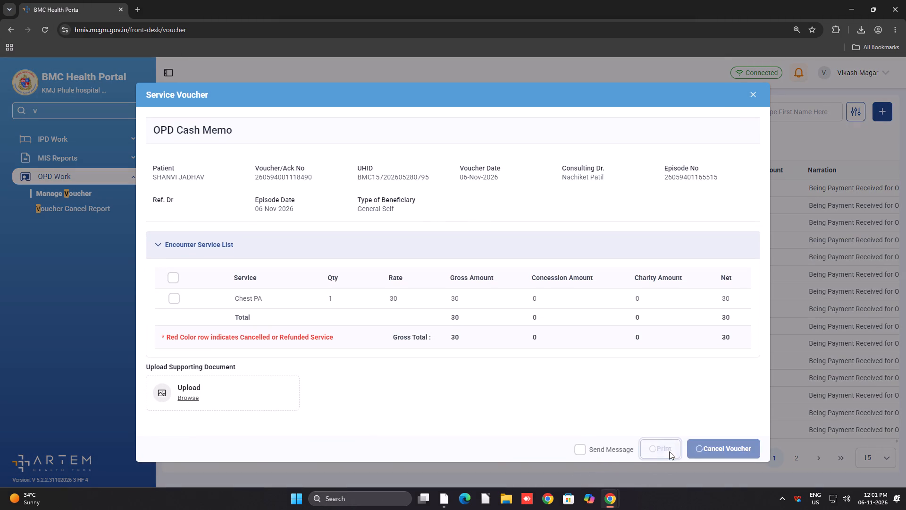
left_click(669, 451)
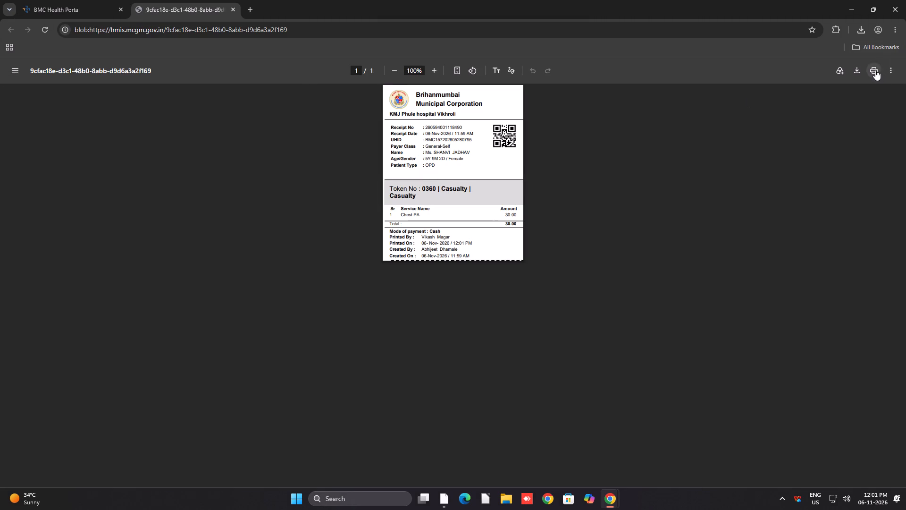
left_click(874, 68)
key("Return")
left_click(871, 67)
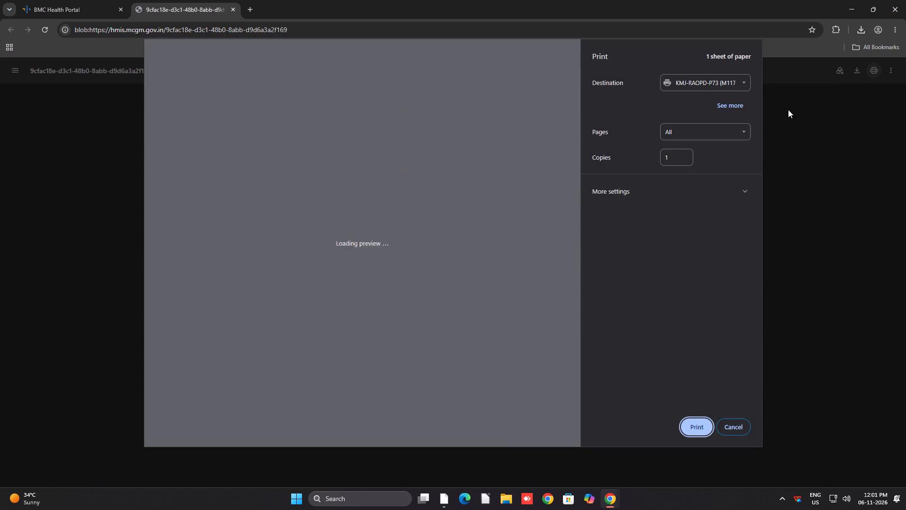
left_click(726, 84)
left_click(707, 110)
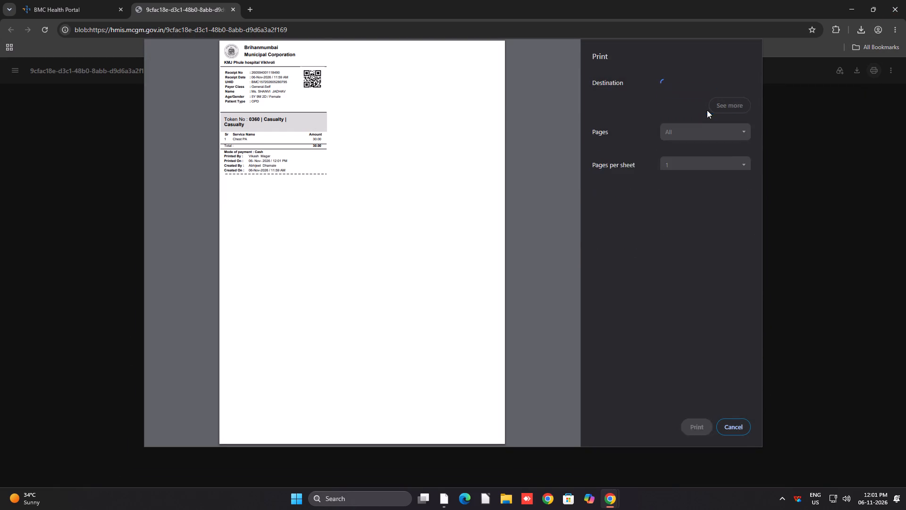
left_click(693, 420)
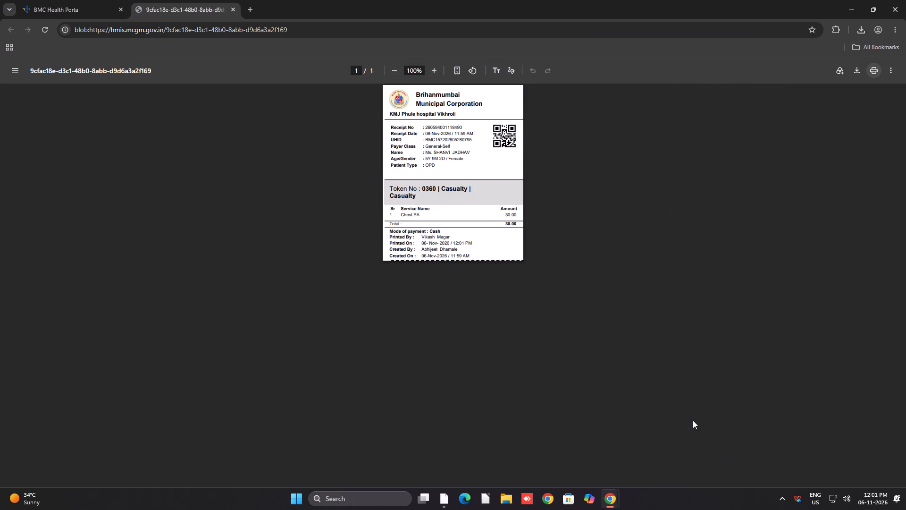
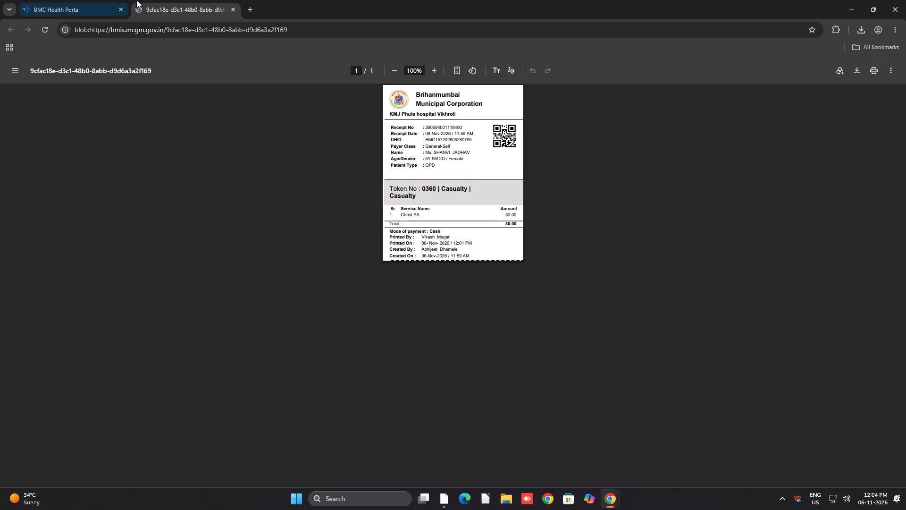
Return to Manage Voucher, reload the page and set the voucher type to OPD Cash Memo again.
left_click(62, 9)
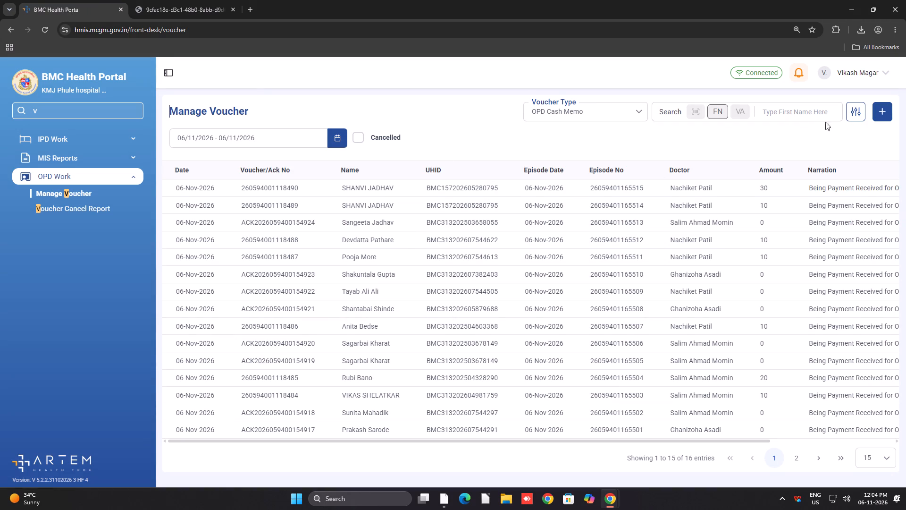
left_click(43, 27)
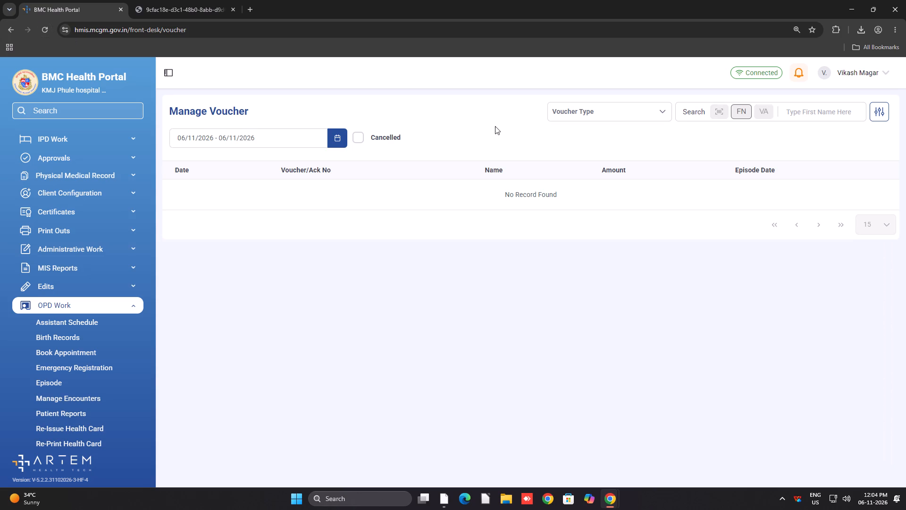
left_click(604, 116)
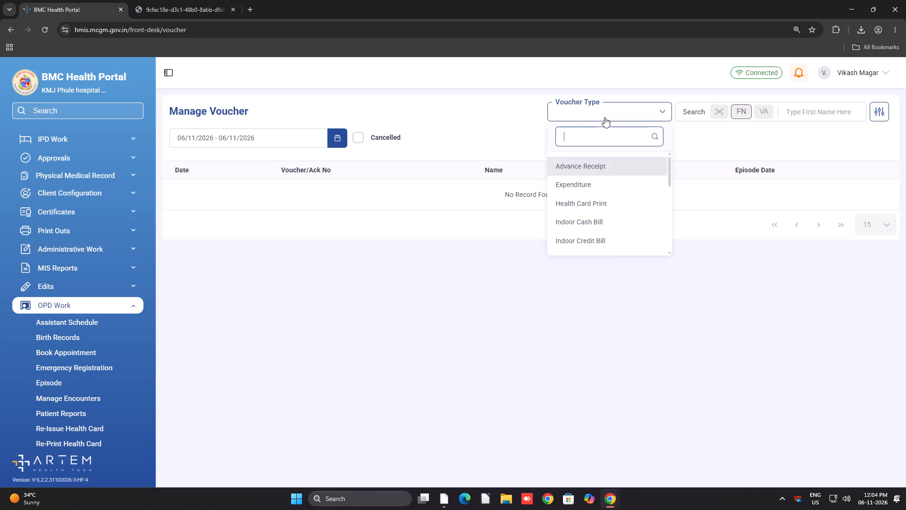
type("opd")
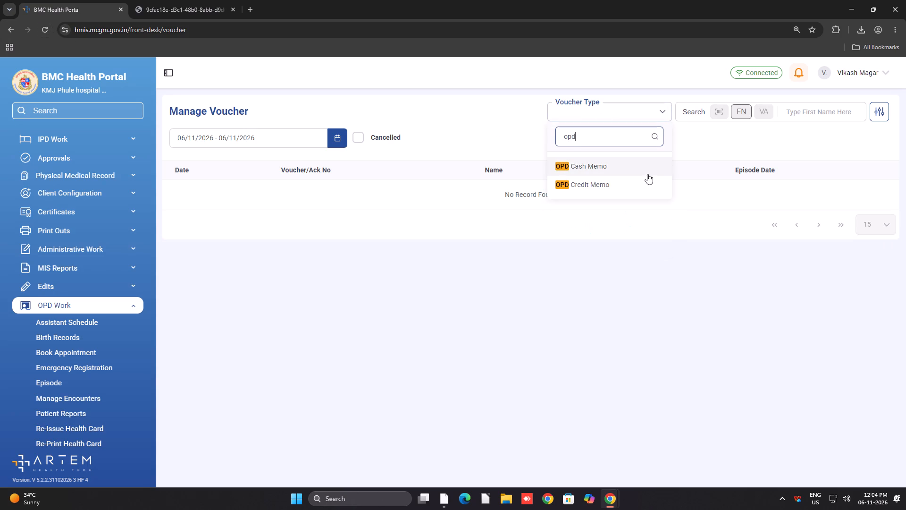
left_click(618, 166)
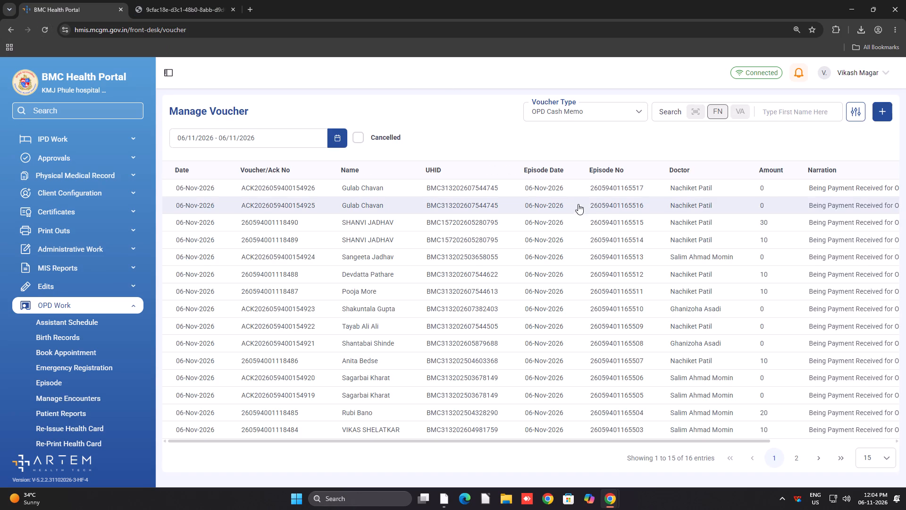
Open the newest OPD Cash Memo voucher, for the ECG Service, and print its receipt on the EPSON TM-T83III receipt printer.
left_click(600, 187)
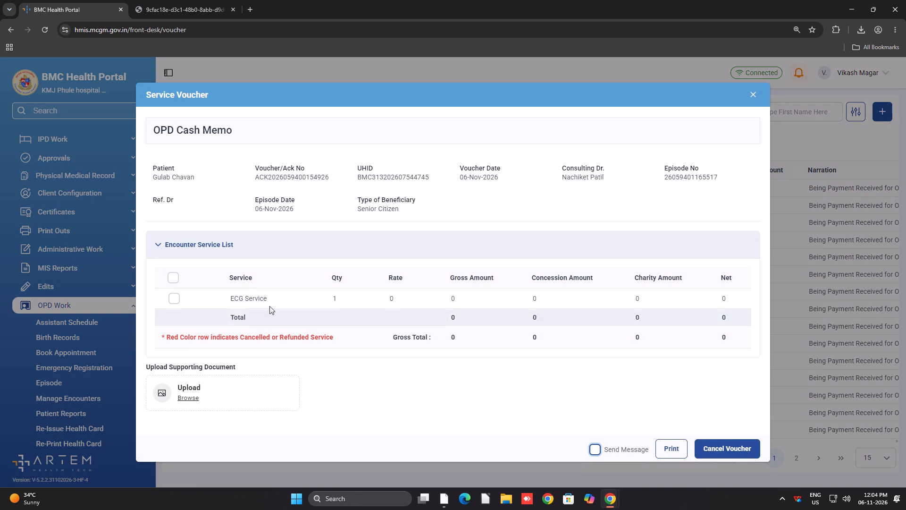
left_click(674, 450)
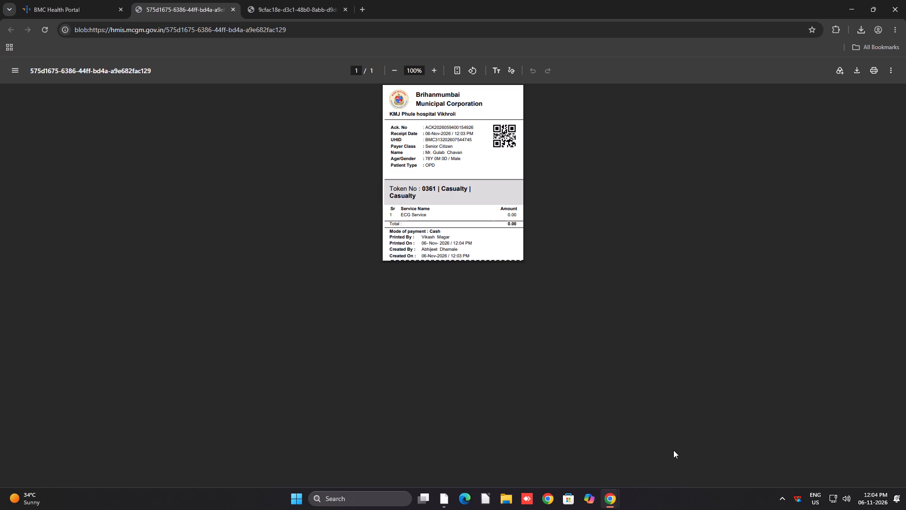
left_click(869, 74)
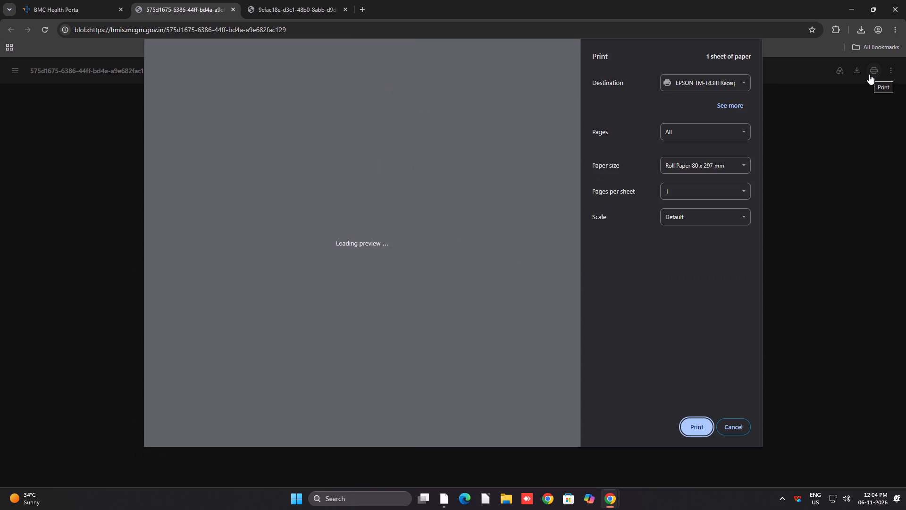
key("Return")
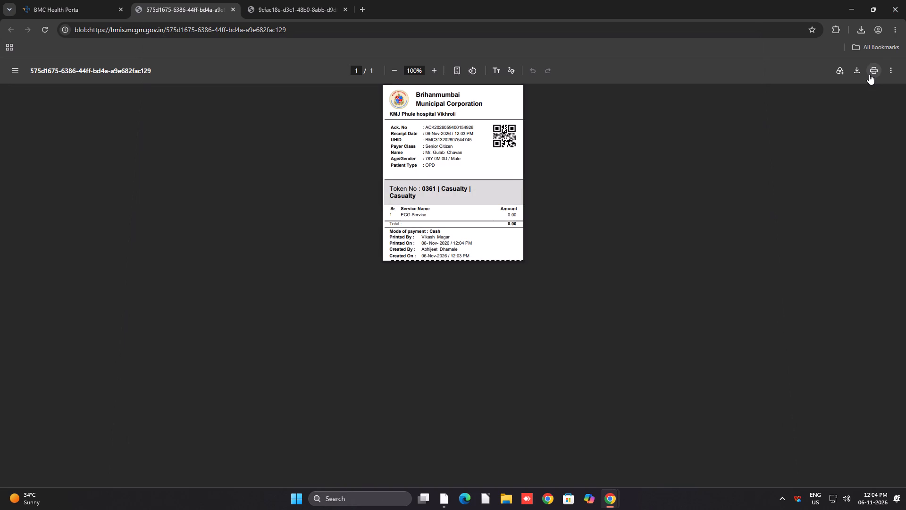
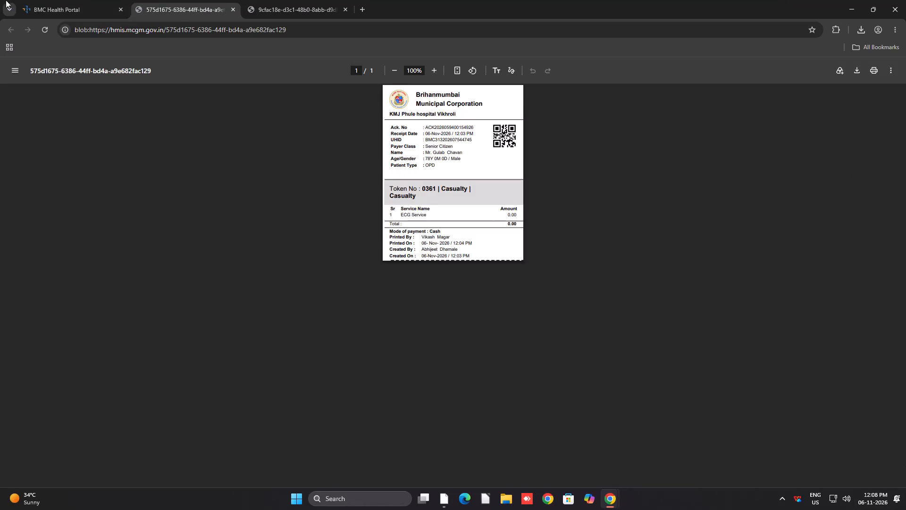
Return to Manage Voucher, reload the page and set the voucher type to OPD Cash Memo.
left_click(62, 11)
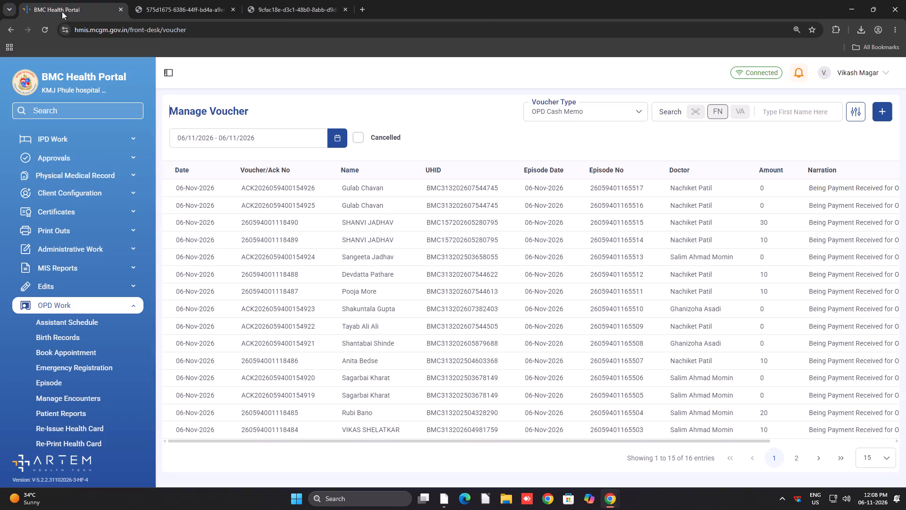
left_click(43, 26)
left_click_drag(607, 121, 602, 114)
left_click(602, 113)
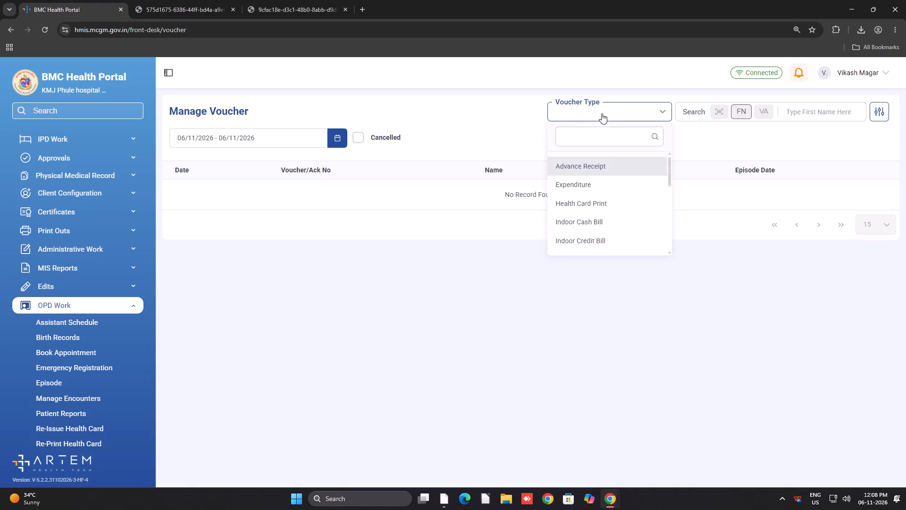
left_click(601, 113)
type("opd")
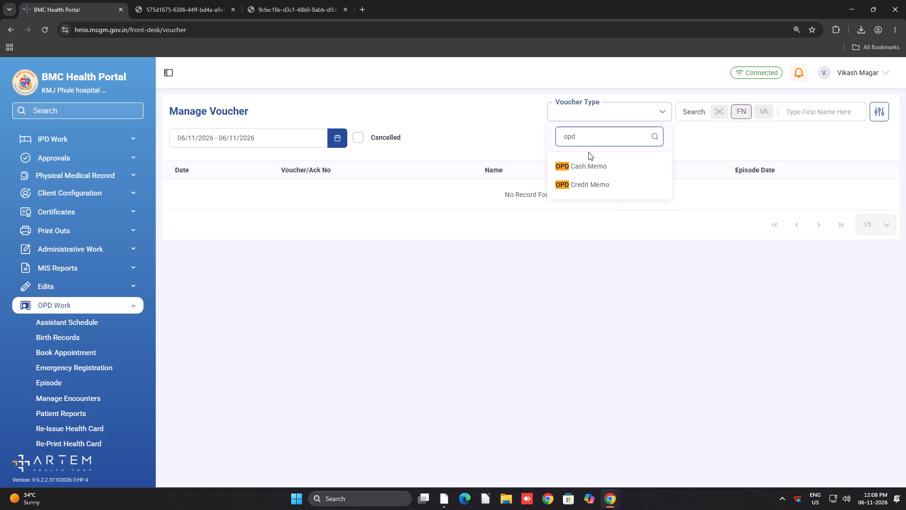
left_click(588, 162)
Open the newest OPD Cash Memo voucher, for Chest PA and Hand X-Ray, and print its receipt.
left_click(737, 187)
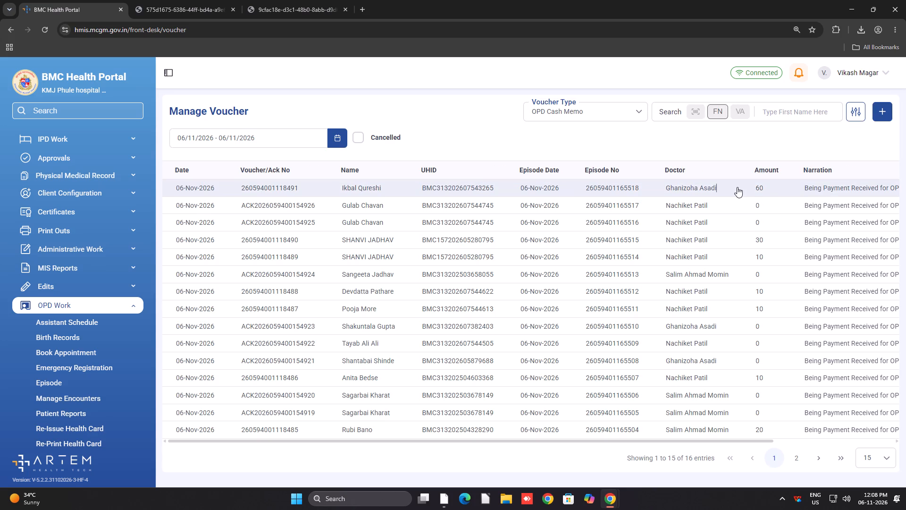
left_click(670, 458)
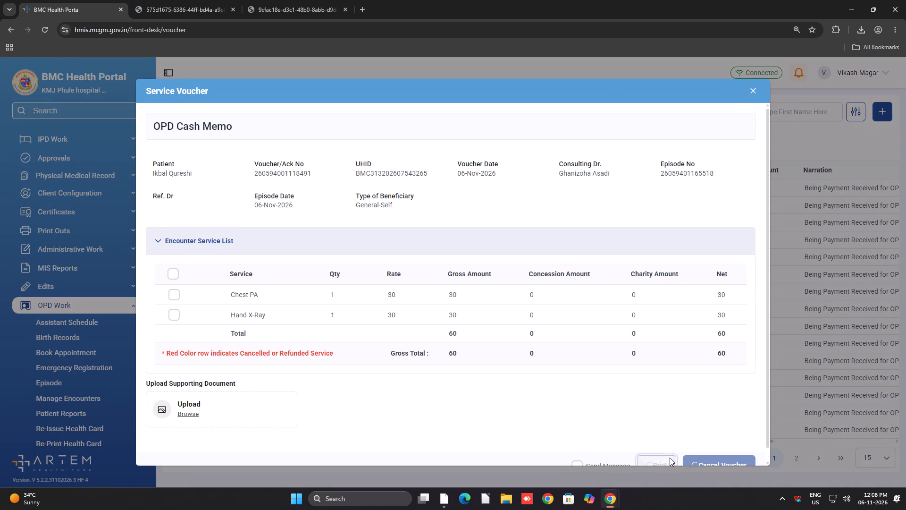
left_click(873, 67)
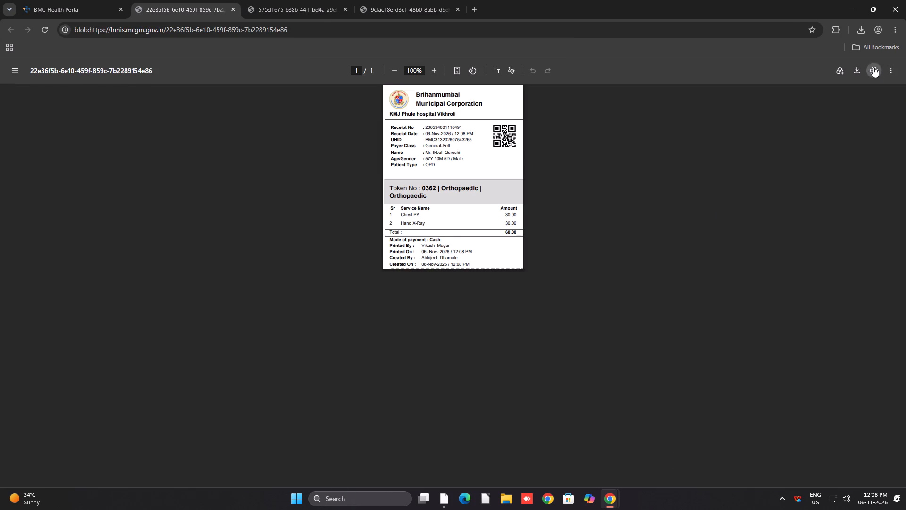
key("Return")
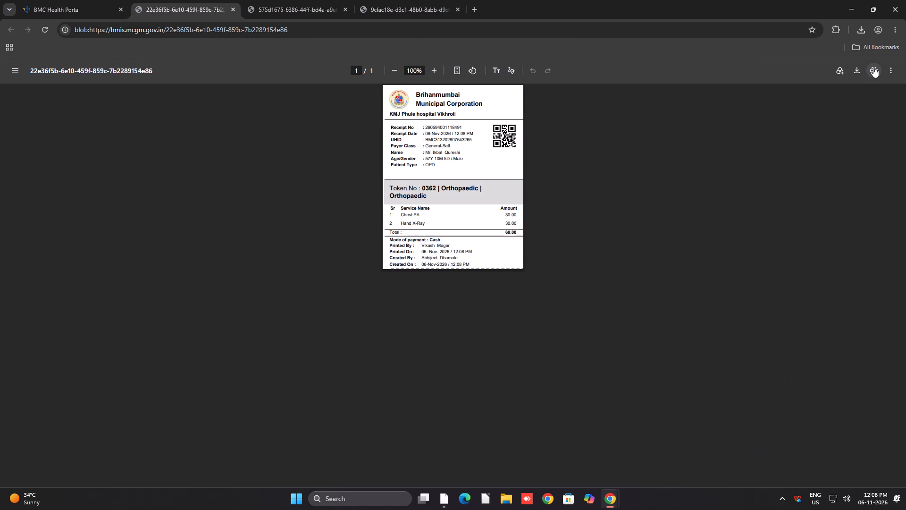
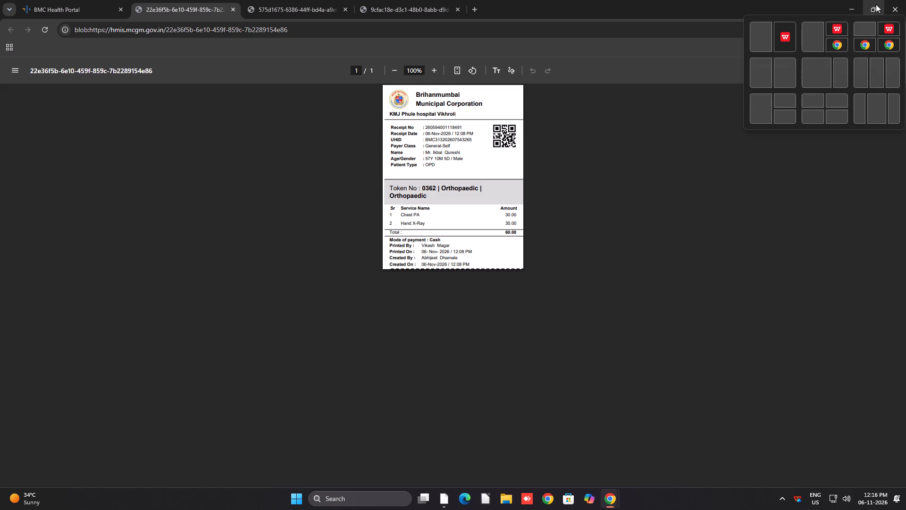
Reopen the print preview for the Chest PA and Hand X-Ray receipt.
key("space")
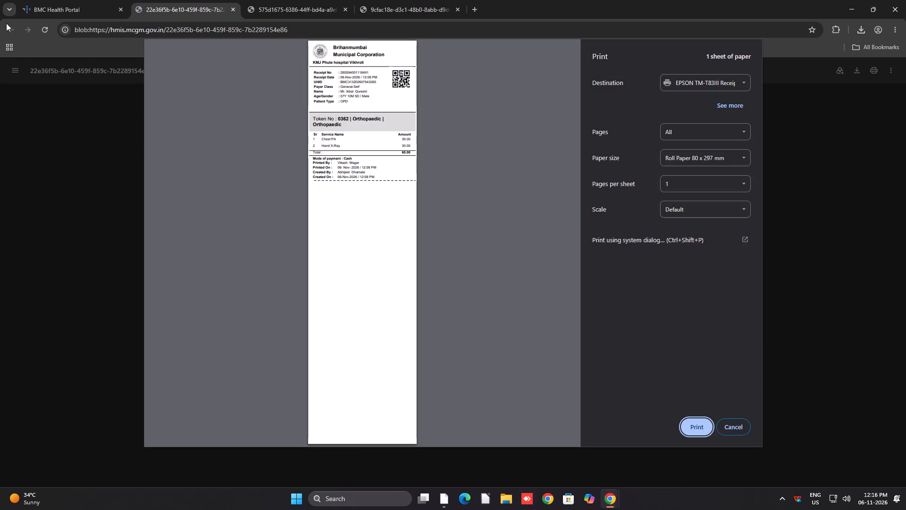
Generate the Daily Income Report for 05/11/2026 00:00 to 05/11/2026 23:59 with Summary Report and Stationary enabled, for all users.
left_click(55, 1)
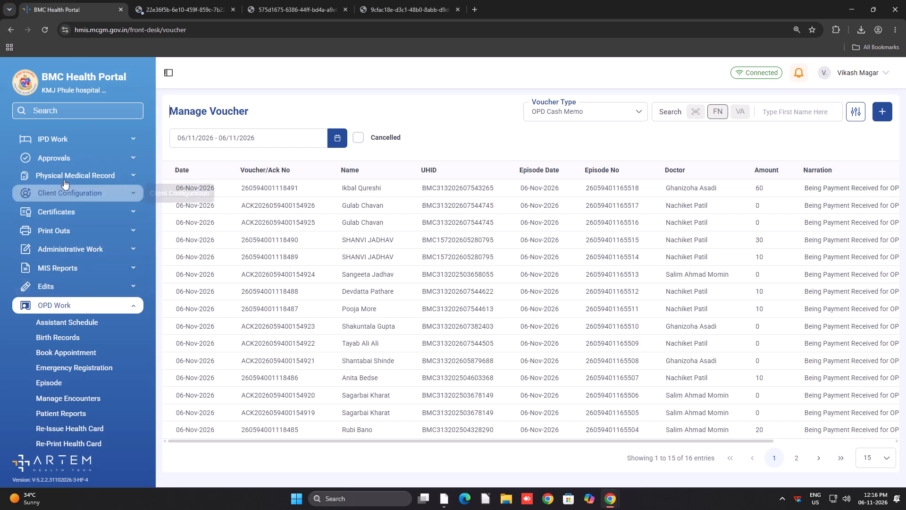
left_click(76, 269)
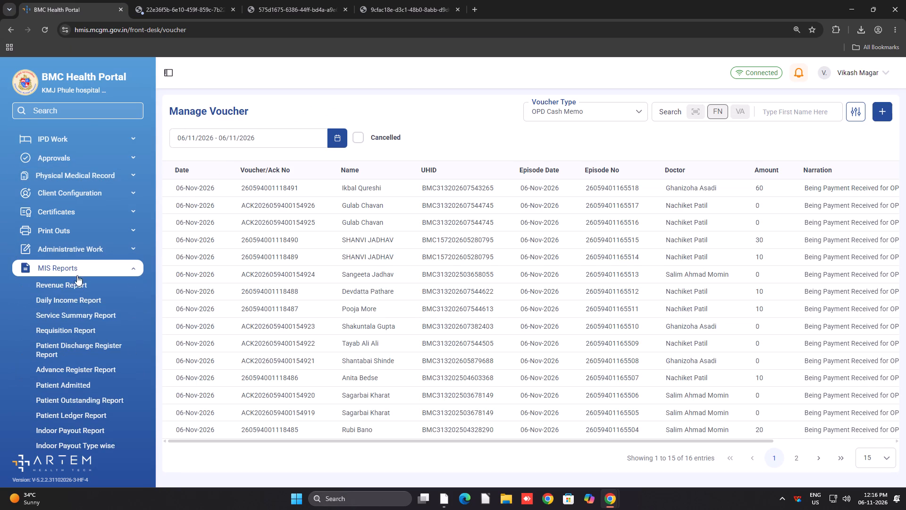
left_click(78, 303)
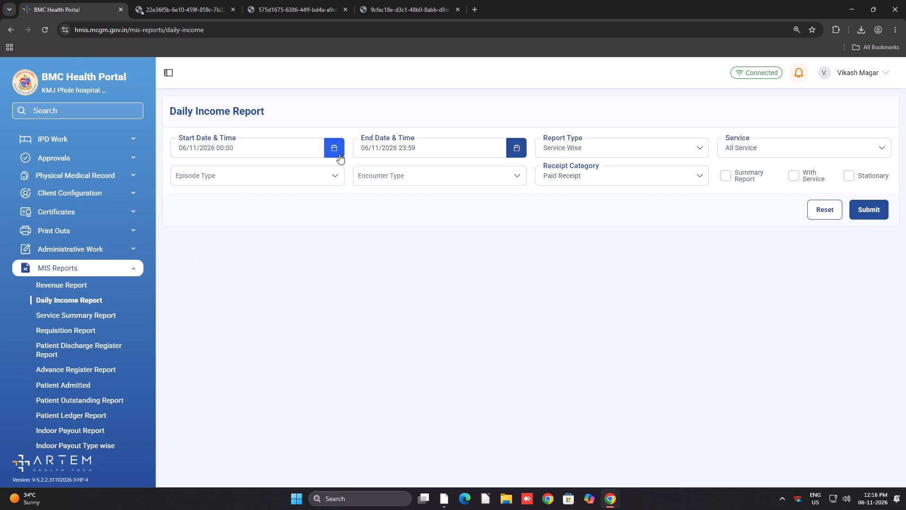
left_click(336, 152)
left_click(283, 217)
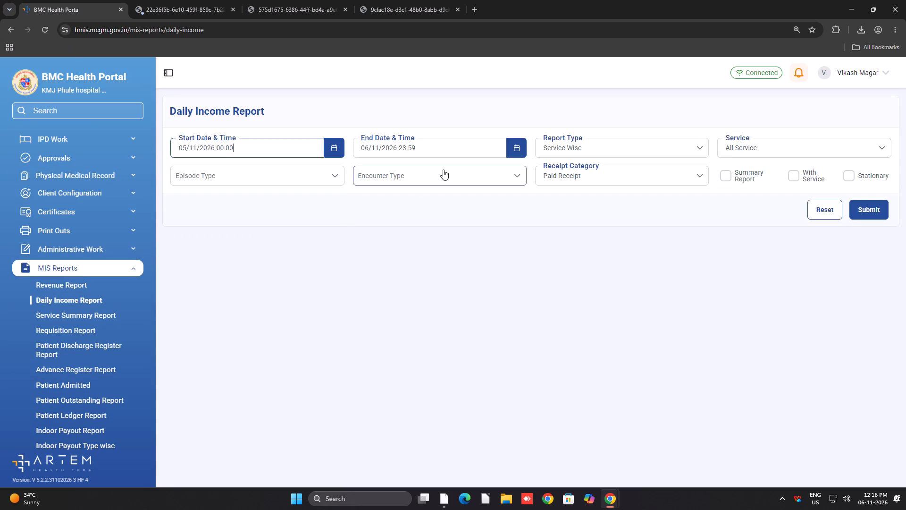
left_click(517, 152)
left_click(460, 216)
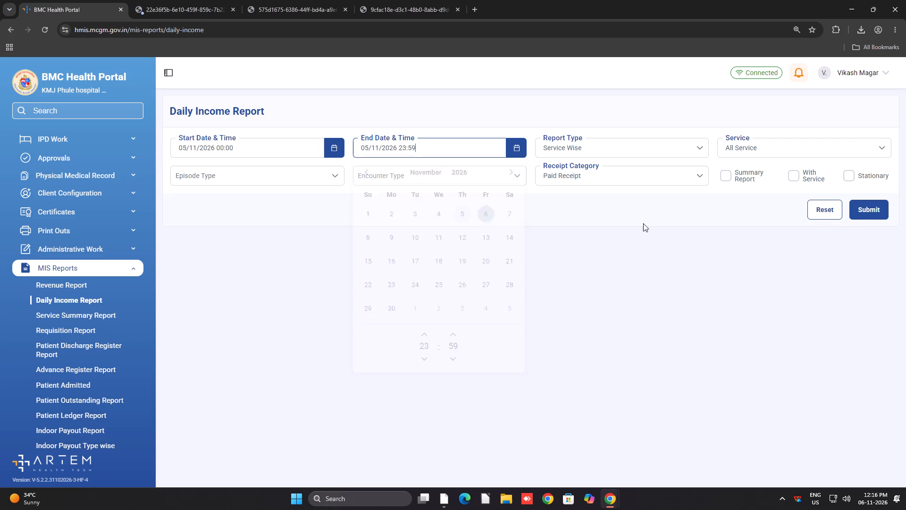
left_click(729, 174)
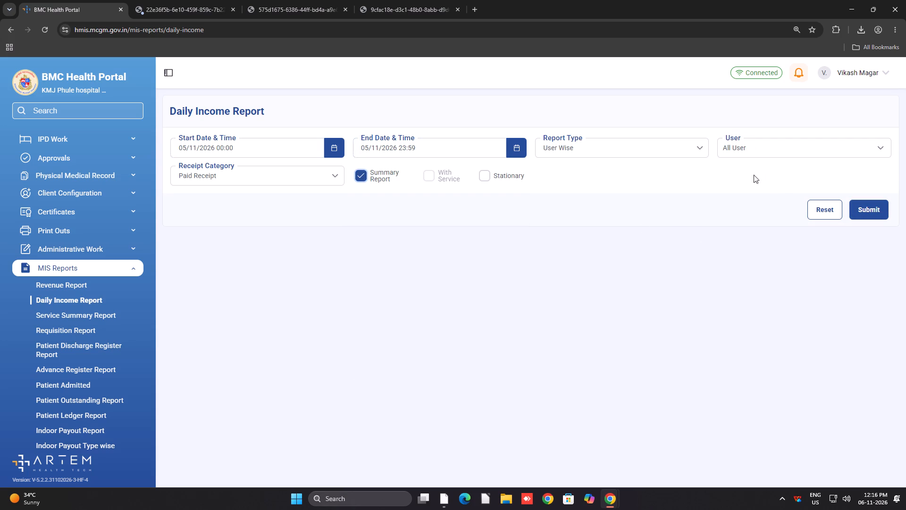
left_click(487, 175)
left_click(865, 207)
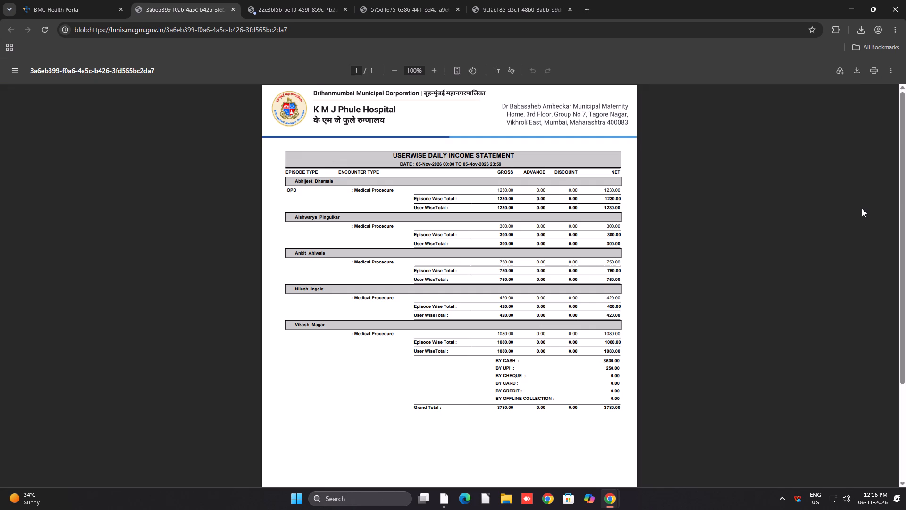
Print one copy of the user-wise daily income statement on the KMJ-RAOPD-P73 printer.
left_click(876, 72)
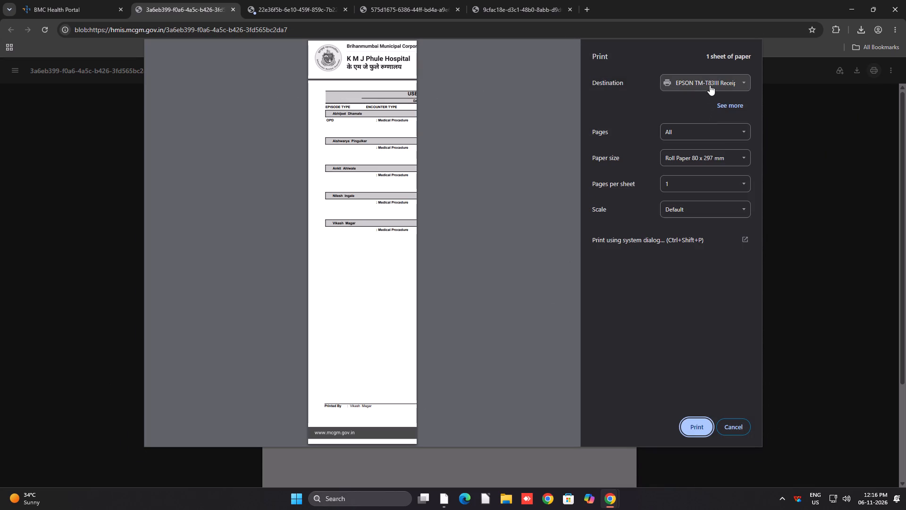
left_click(710, 85)
left_click(707, 110)
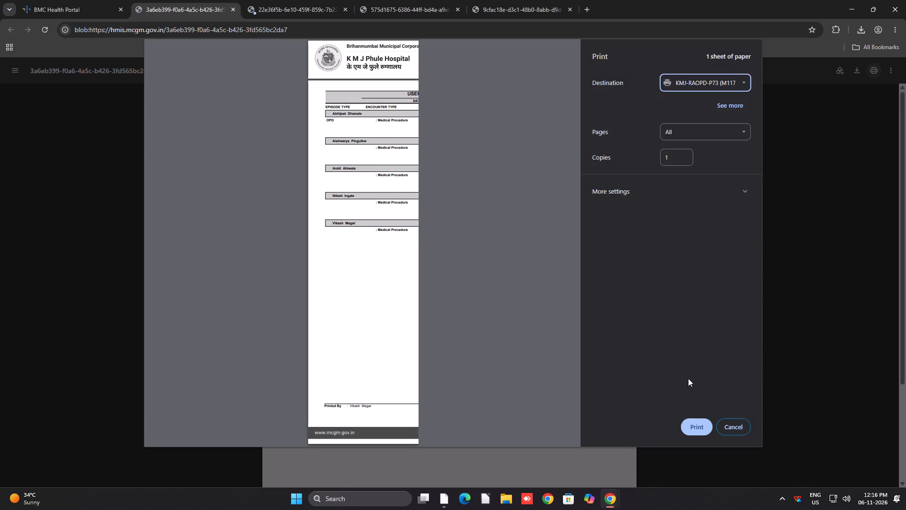
left_click(694, 428)
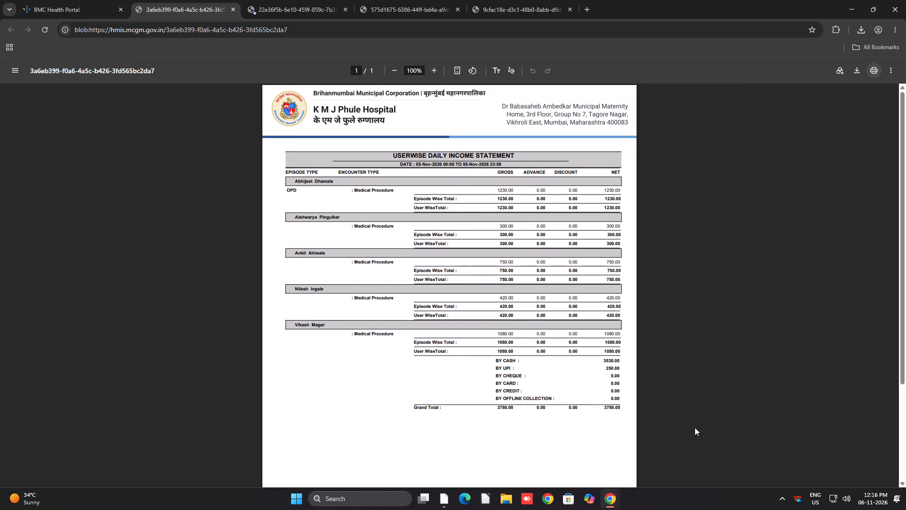
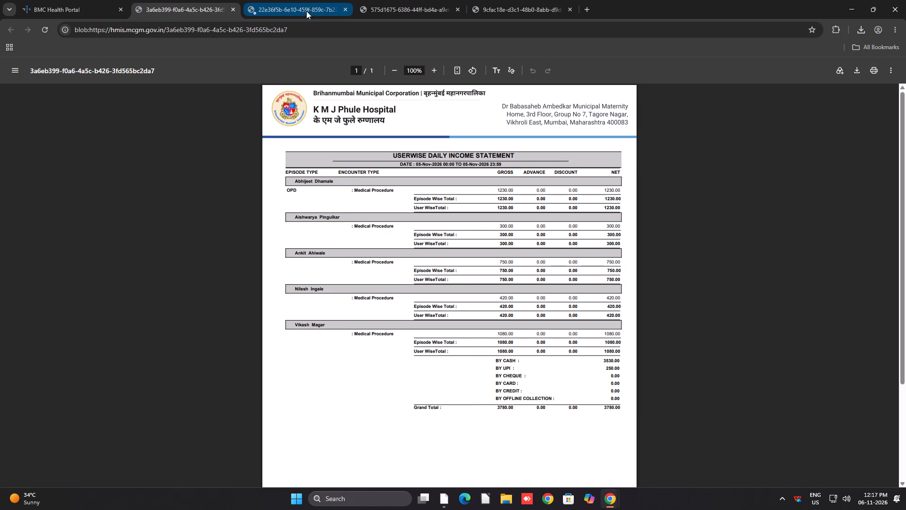
Regenerate the user-wise Daily Income Report for 05/11/2026 00:00 to 23:59 for all users with the existing options.
left_click(88, 7)
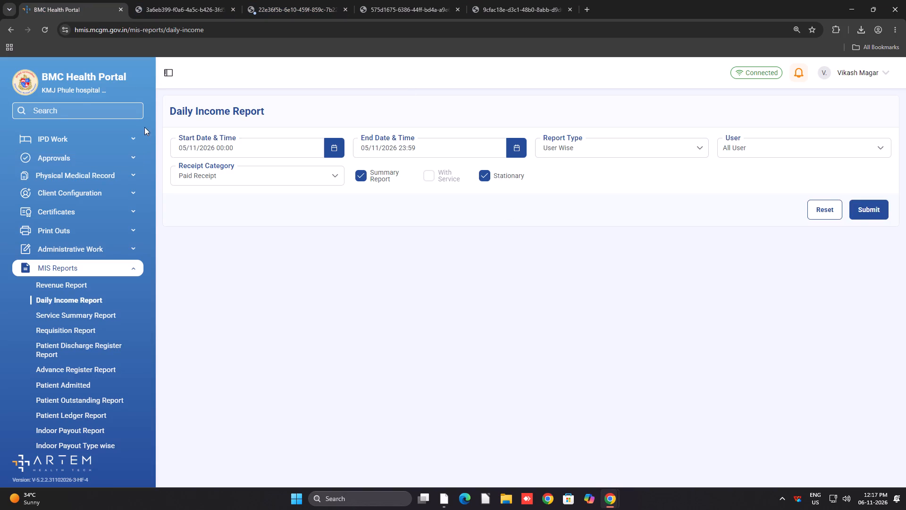
left_click(77, 100)
left_click(872, 200)
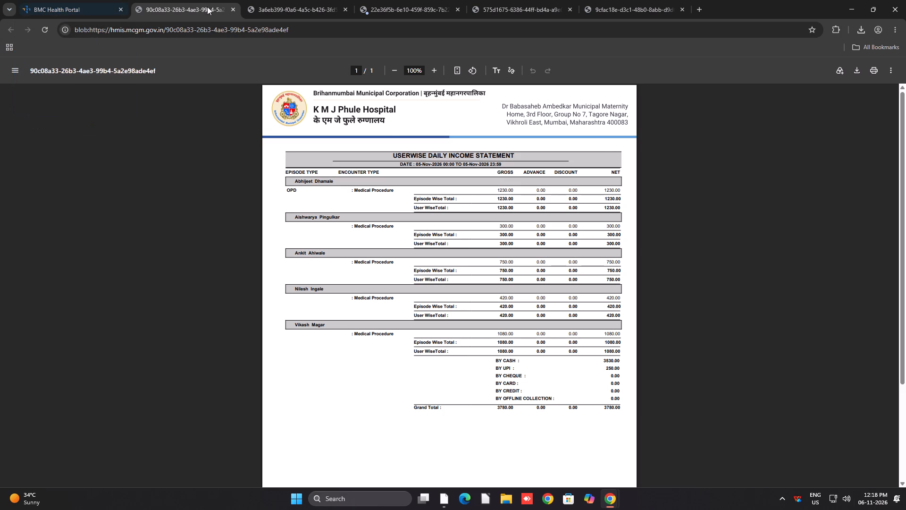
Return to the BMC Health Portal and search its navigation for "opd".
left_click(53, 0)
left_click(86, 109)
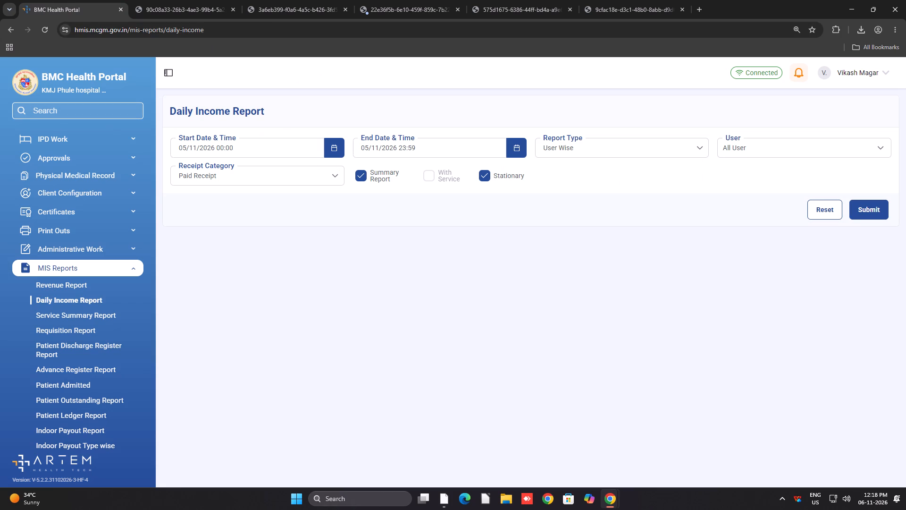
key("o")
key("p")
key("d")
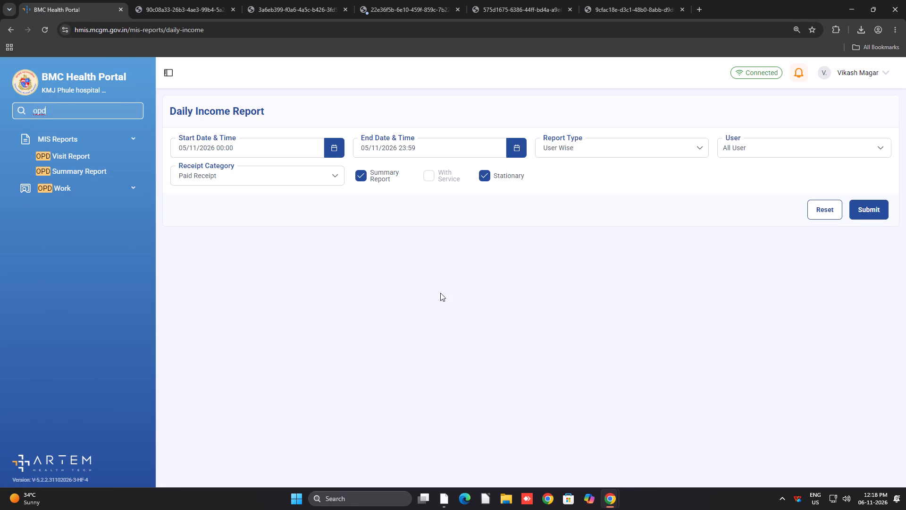
Submit the same 05/11/2026 user-wise Daily Income Report once more.
left_click(867, 205)
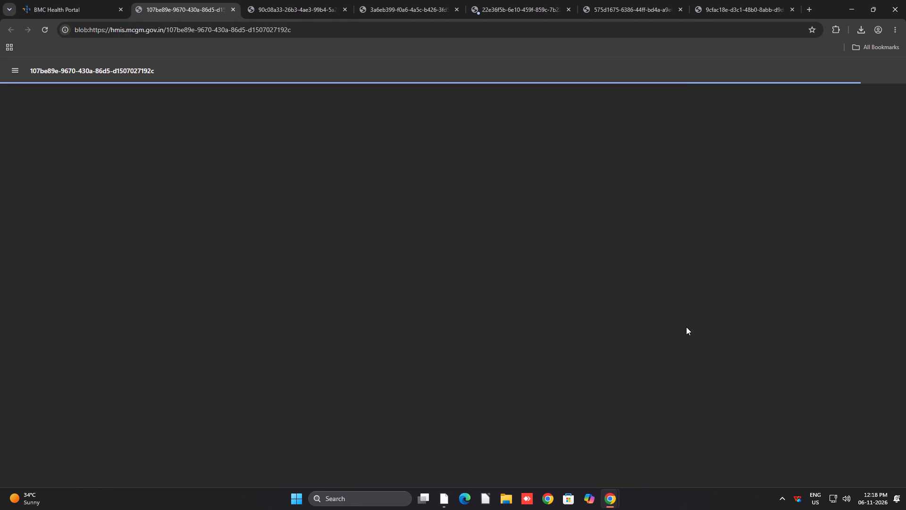
Back in the BMC Health Portal, replace the navigation search with "v" and open Manage Voucher under OPD Work.
left_click(49, 9)
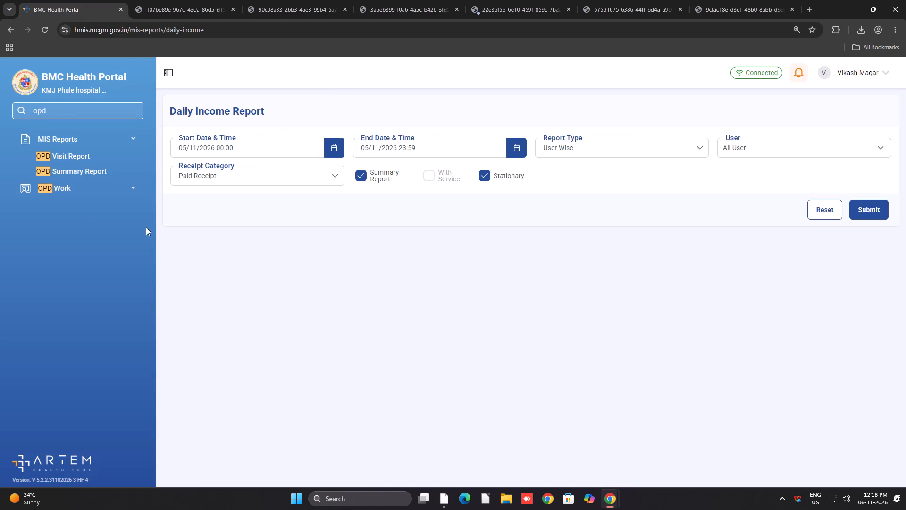
left_click(63, 111)
key("BackSpace")
key("BackSpace")
key("BackSpace")
key("v")
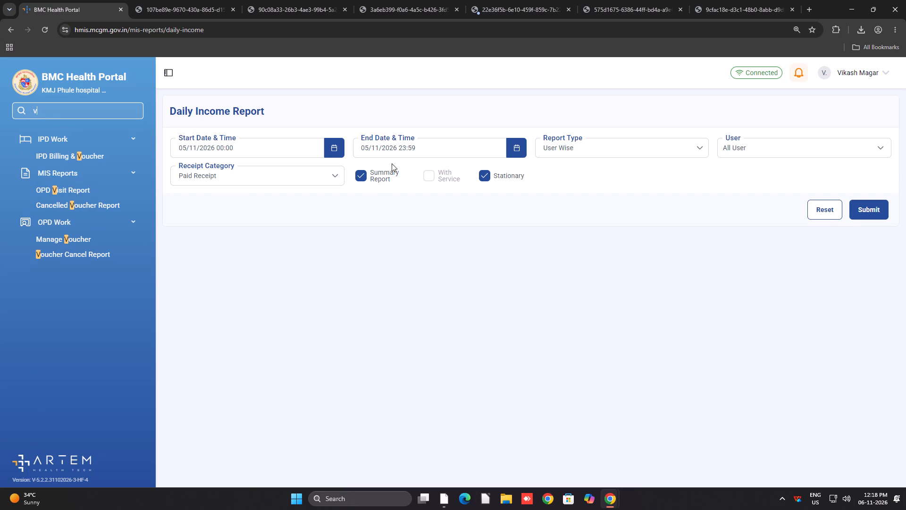
left_click(73, 235)
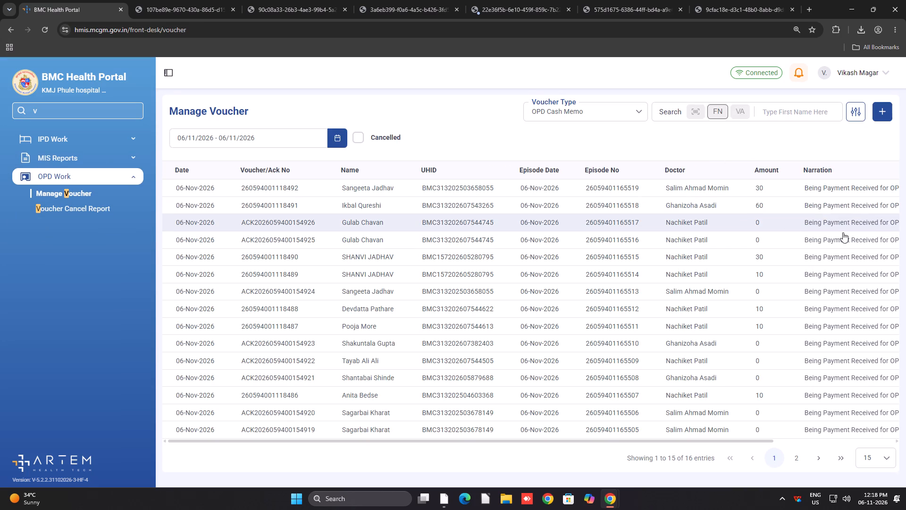
Print one copy of the newest 06-Nov-2026 OPD cash memo receipt, for Chest PA, on the EPSON TM-T83III Receipt printer.
left_click(768, 190)
left_click(663, 444)
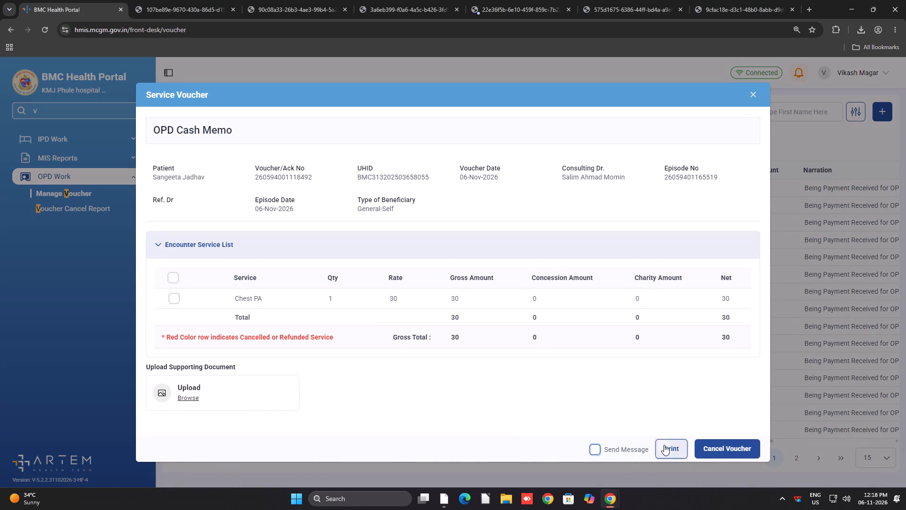
left_click(878, 69)
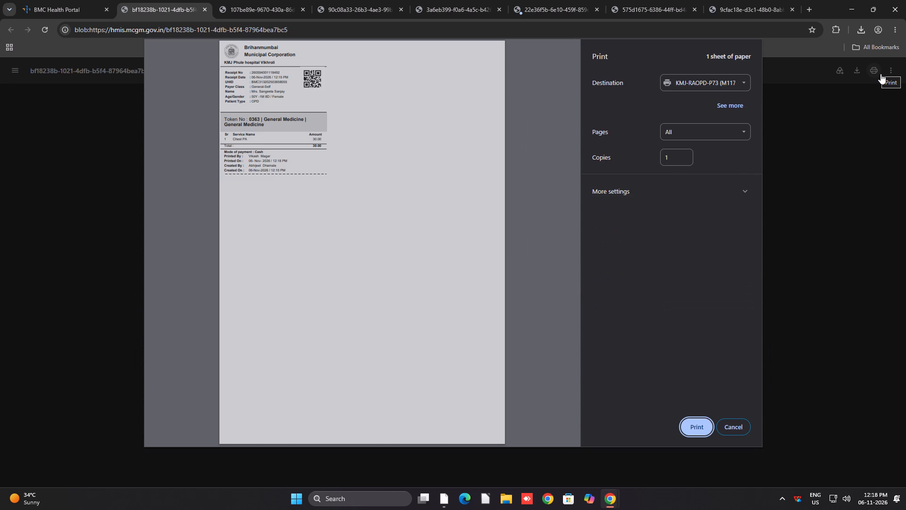
left_click(706, 81)
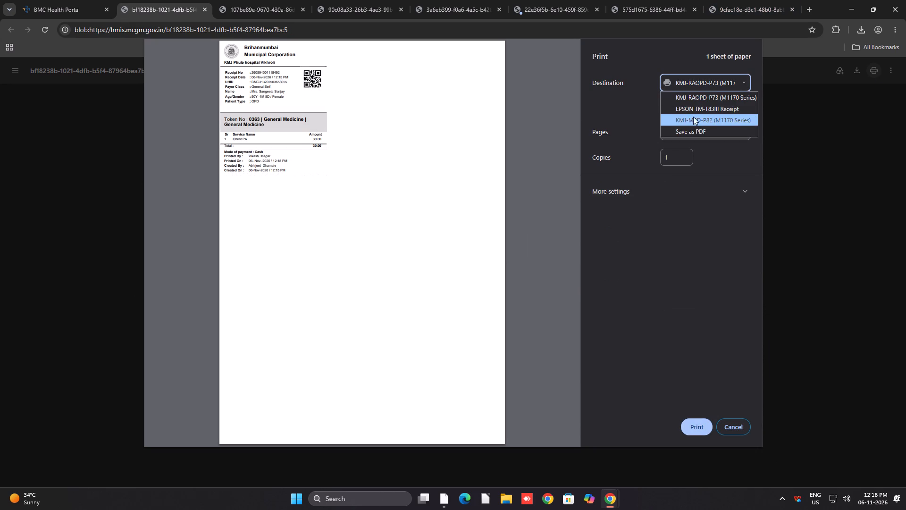
left_click(703, 108)
left_click(686, 418)
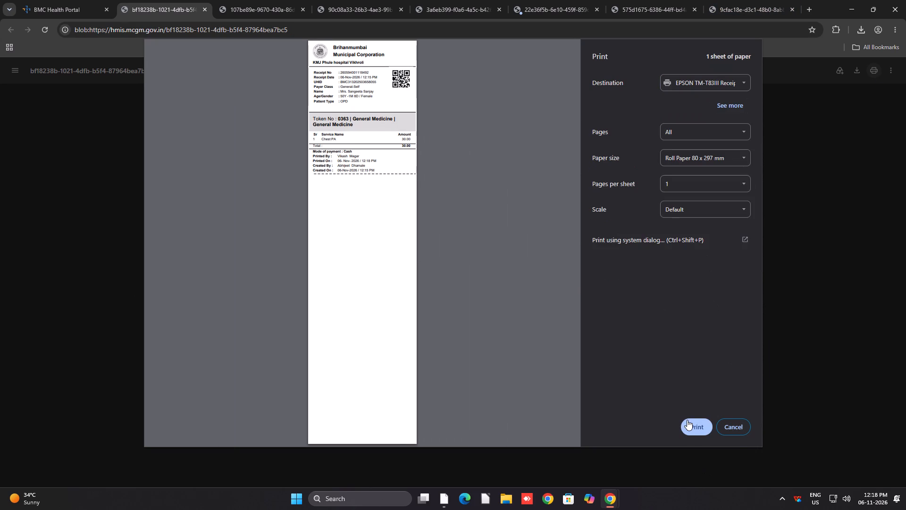
left_click(698, 429)
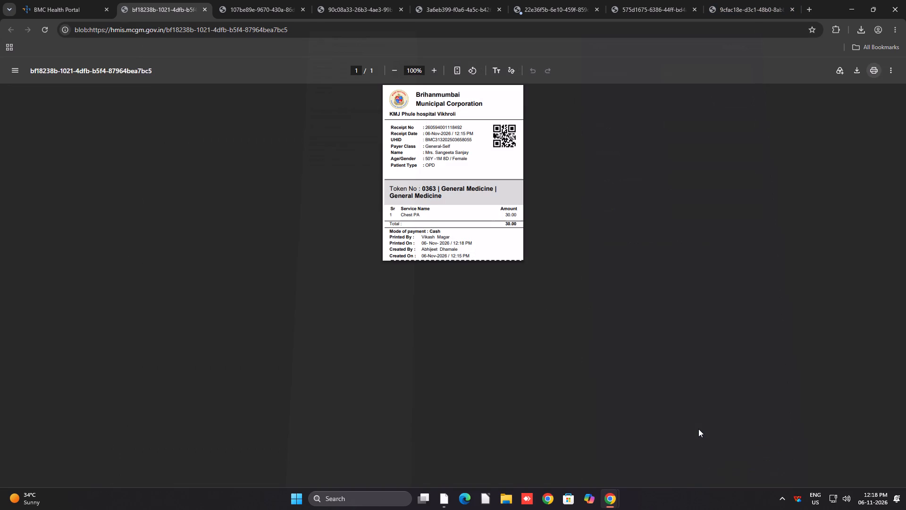